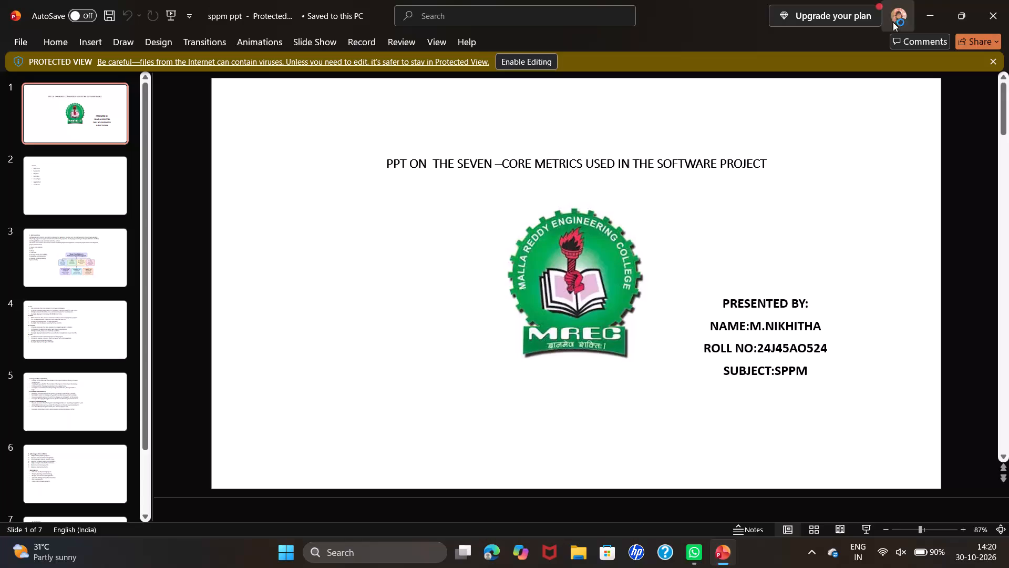
Enable editing of the protected presentation.
left_click(522, 66)
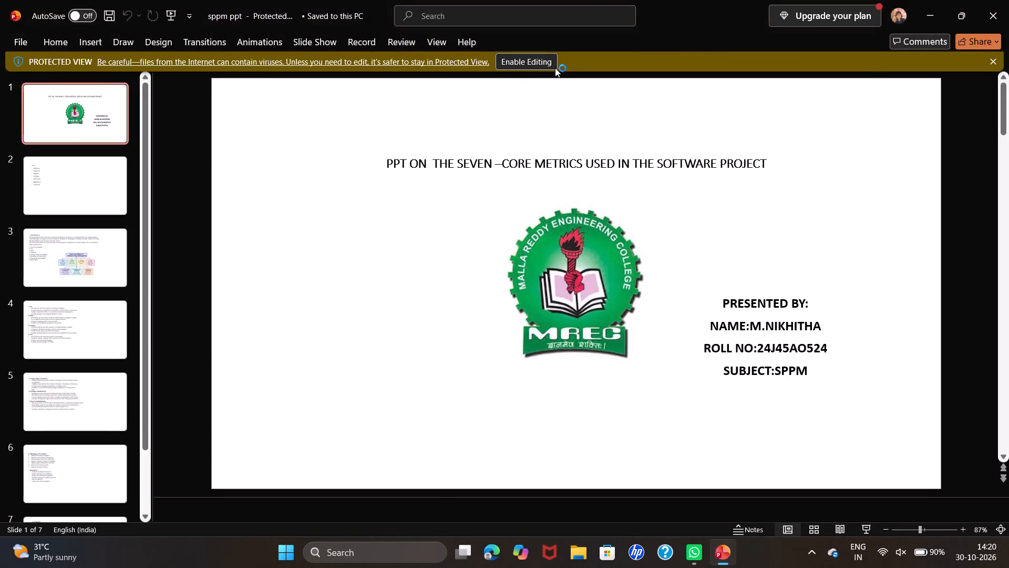
Move the college logo on slide 1 into the slide's top-left corner.
left_click_drag(591, 299, 537, 300)
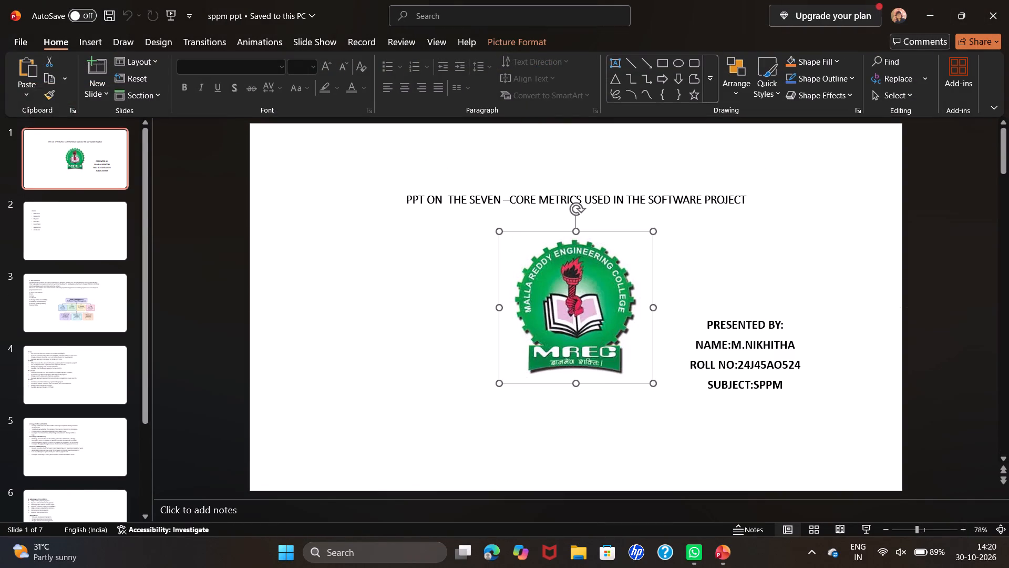
left_click_drag(537, 300, 343, 190)
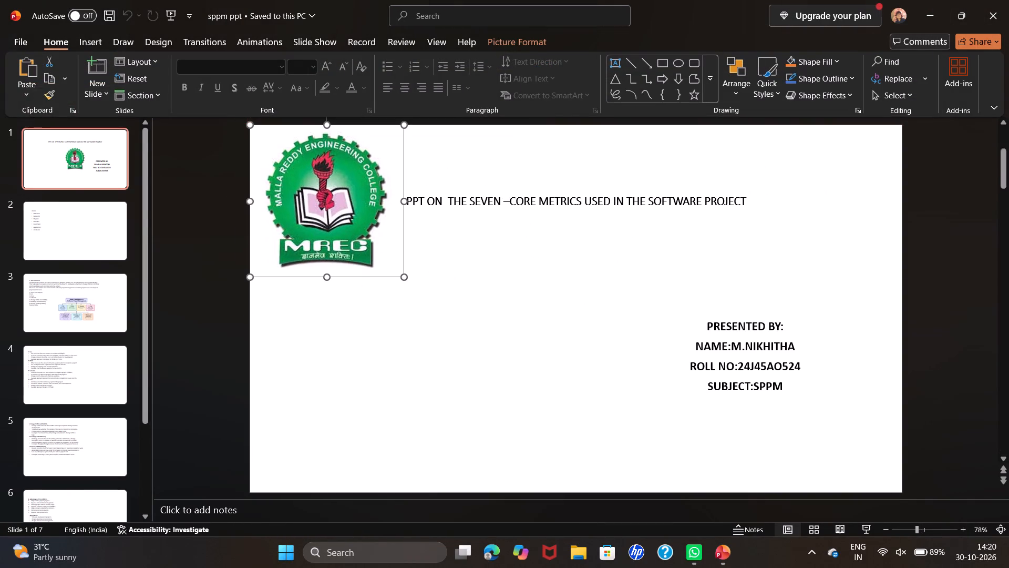
Move the presentation title down to the level of the logo's lower edge.
left_click(428, 195)
left_click(426, 193)
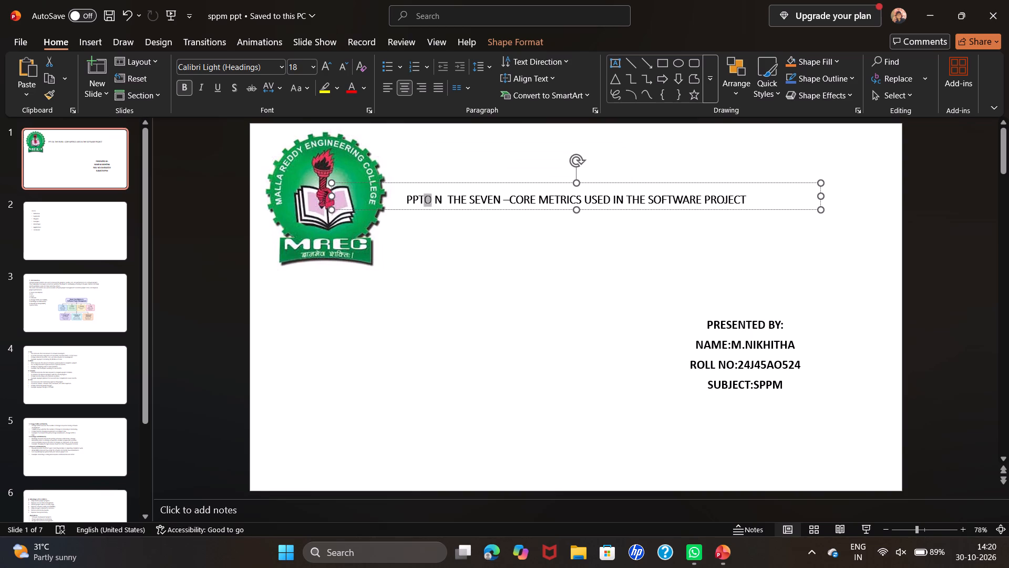
left_click_drag(419, 183, 466, 257)
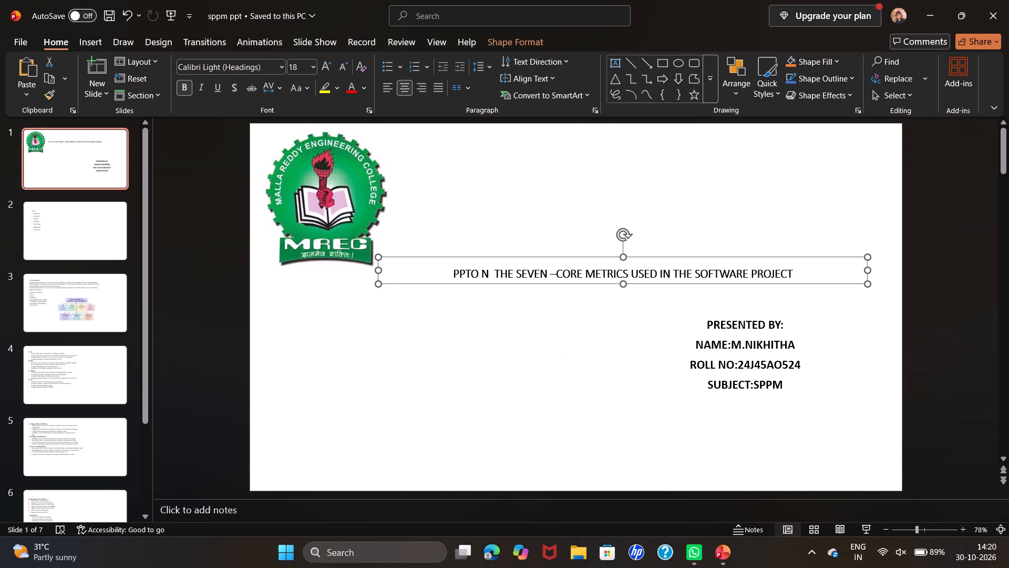
Add a text box beside the logo, above the title, reading "MALLA REDDDY ENGINEERING COLLEGE(MREC) AUTONOMOUS".
double_click(420, 145)
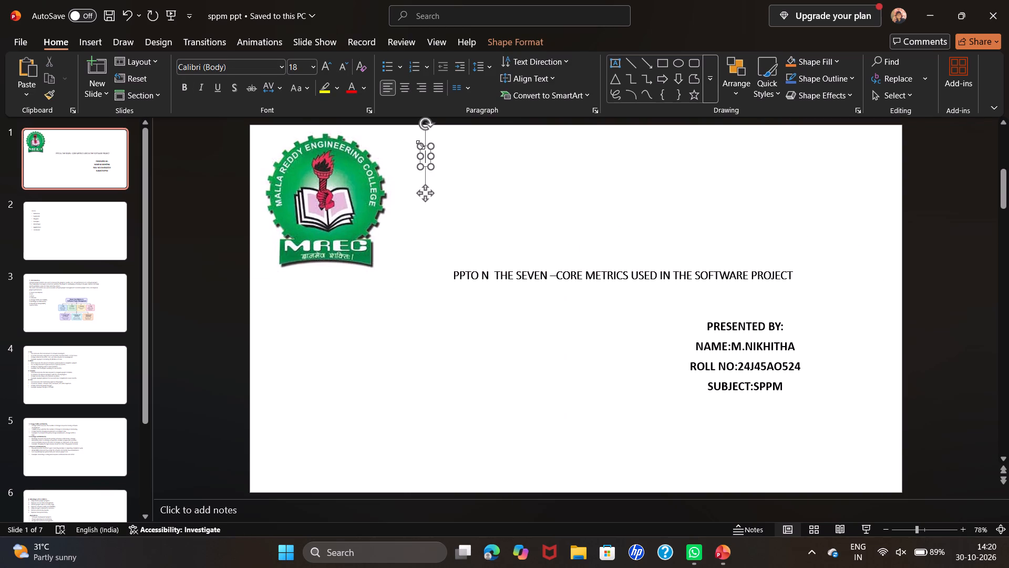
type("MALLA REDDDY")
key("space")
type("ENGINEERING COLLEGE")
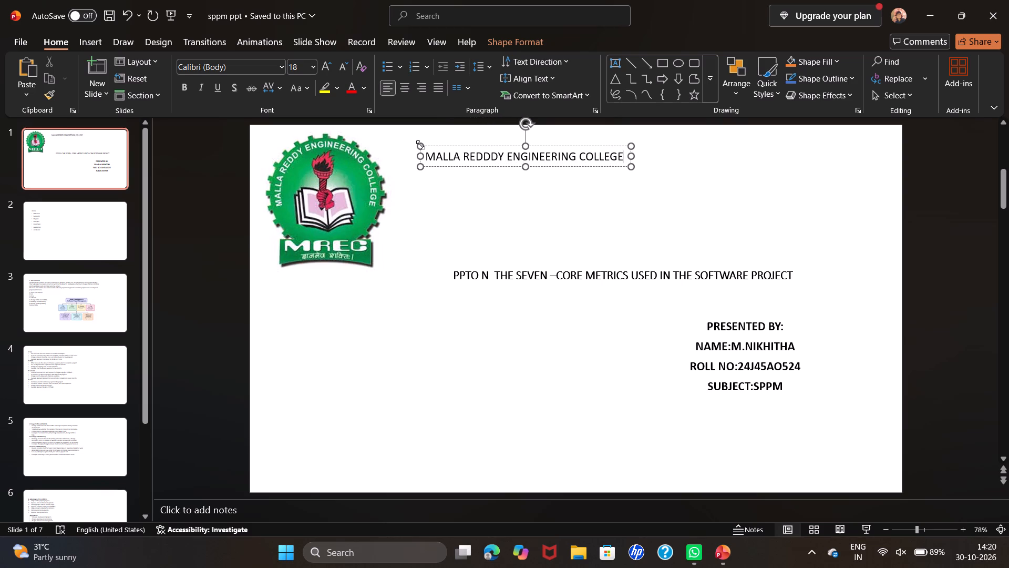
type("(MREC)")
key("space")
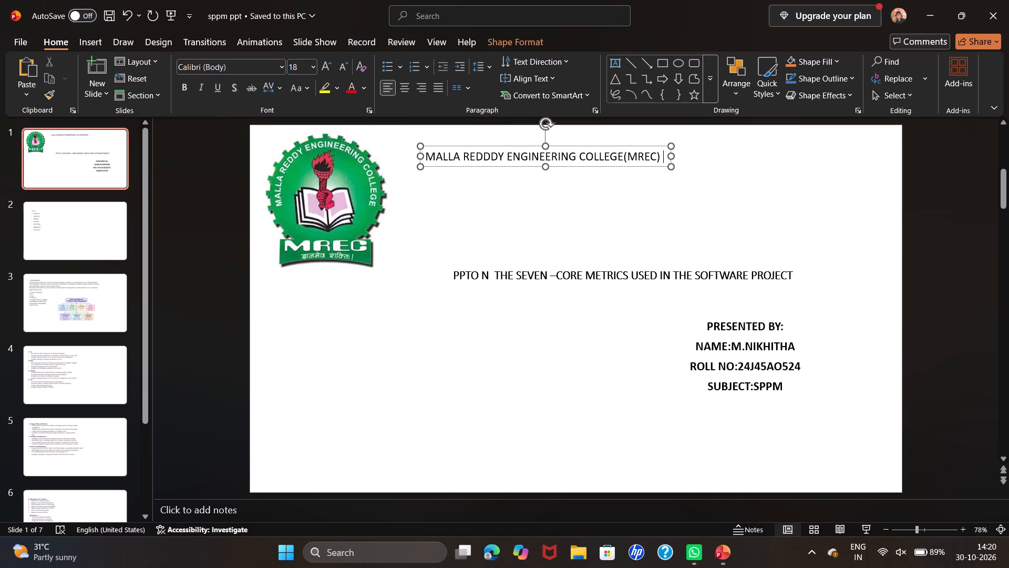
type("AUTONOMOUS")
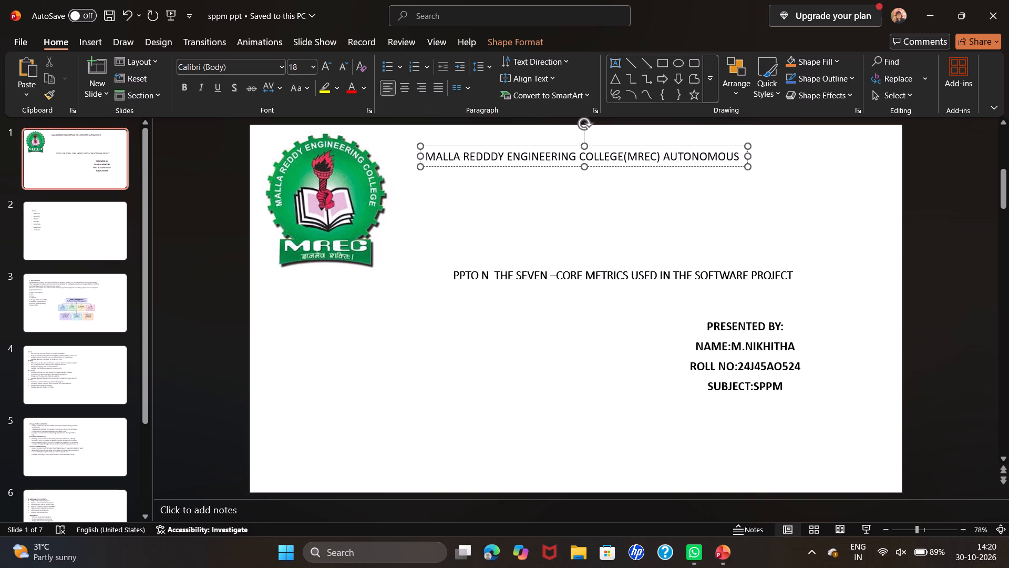
Make the whole college name heading bold and set its font size to 32.
left_click_drag(426, 153, 747, 114)
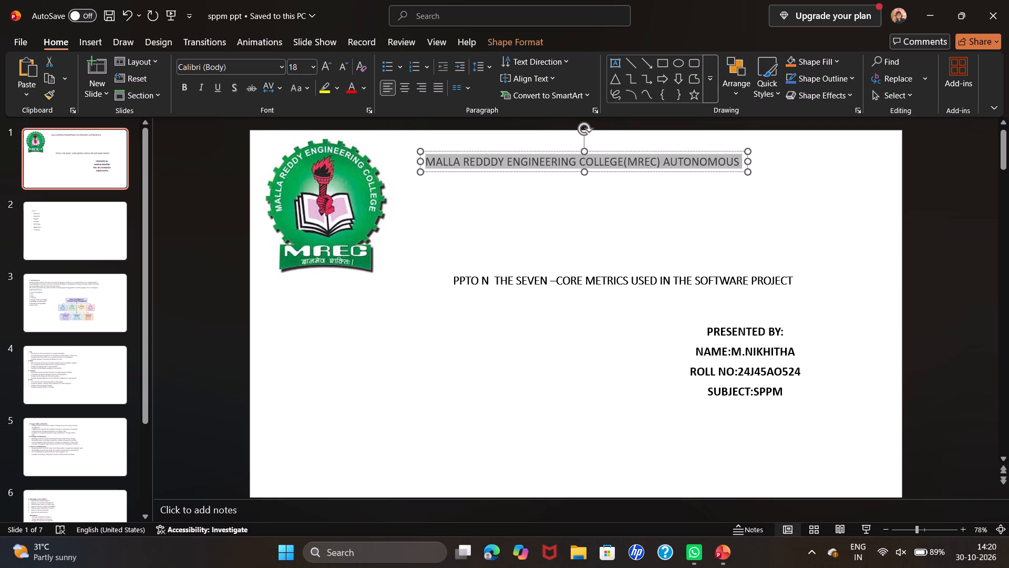
left_click_drag(747, 114, 737, 123)
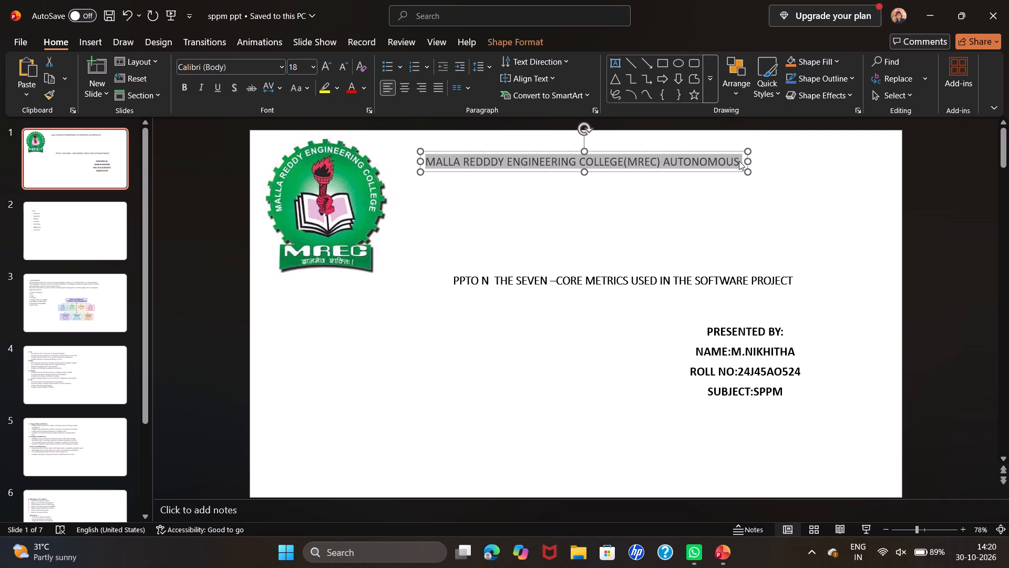
right_click(739, 161)
left_click(836, 119)
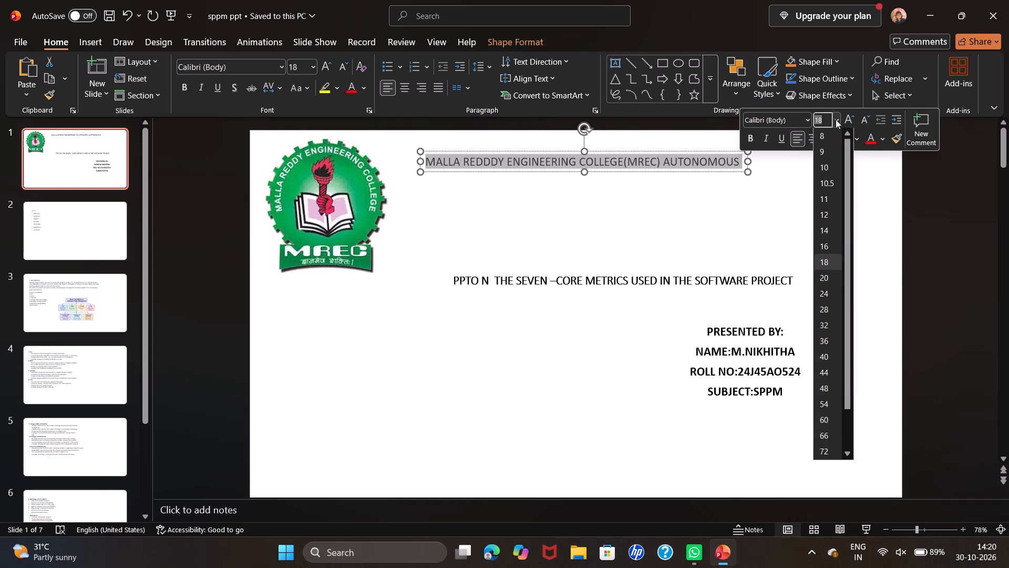
left_click_drag(825, 329, 761, 167)
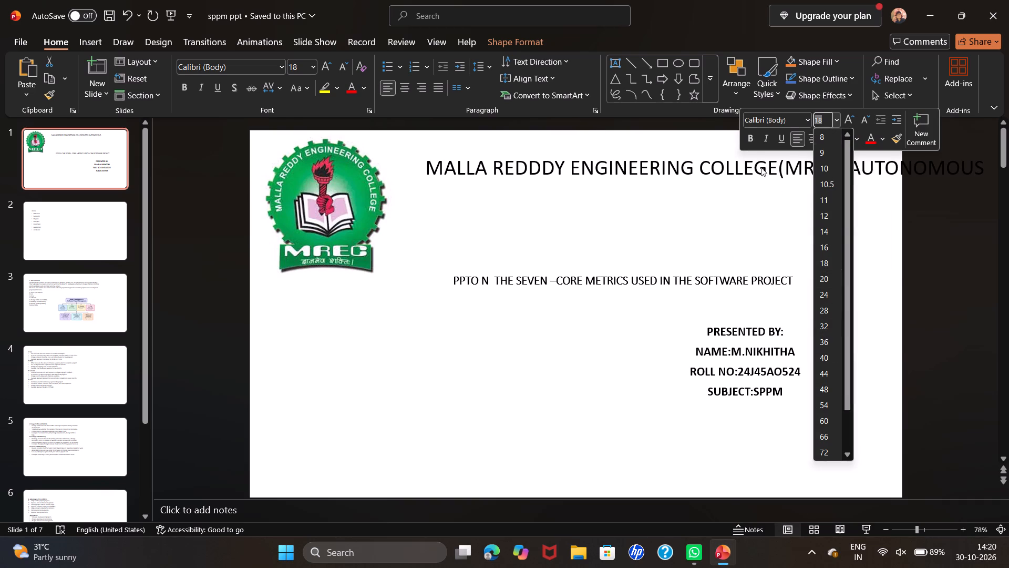
left_click_drag(761, 167, 749, 140)
left_click(749, 140)
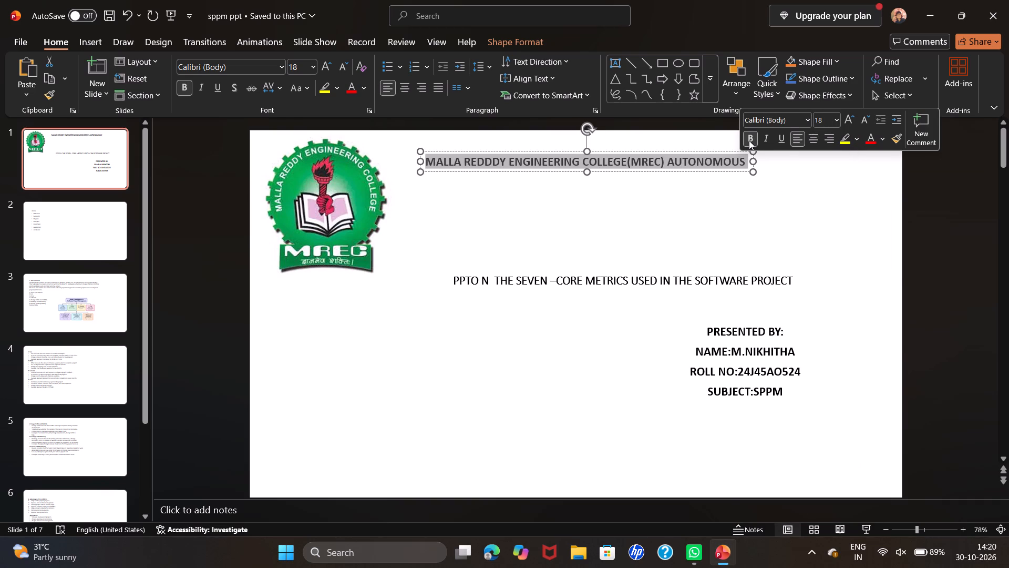
left_click(839, 119)
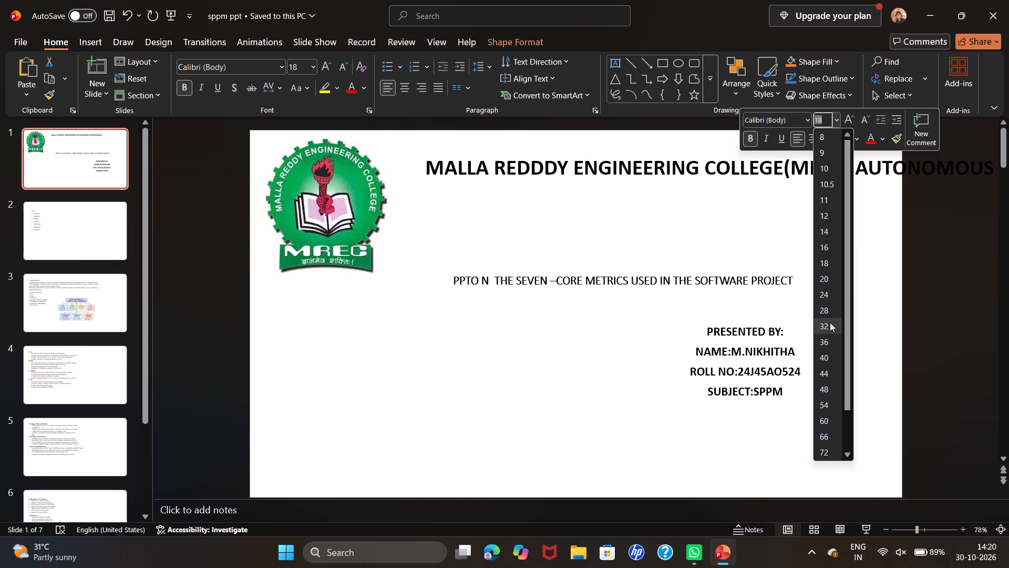
left_click(830, 323)
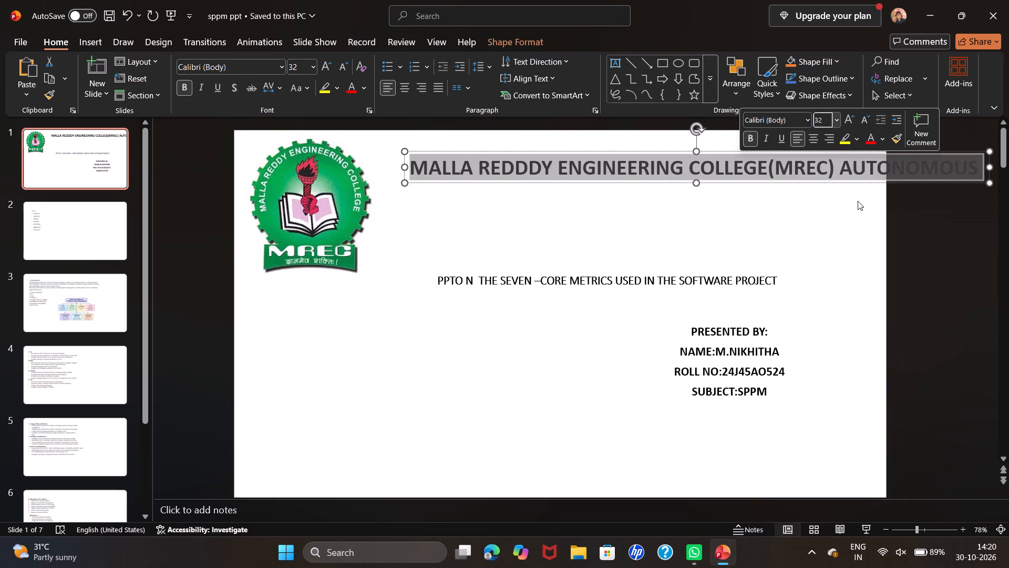
Break "AUTONOMOUS" onto a second line of the heading and indent it by two tab stops.
left_click(839, 163)
key("Return")
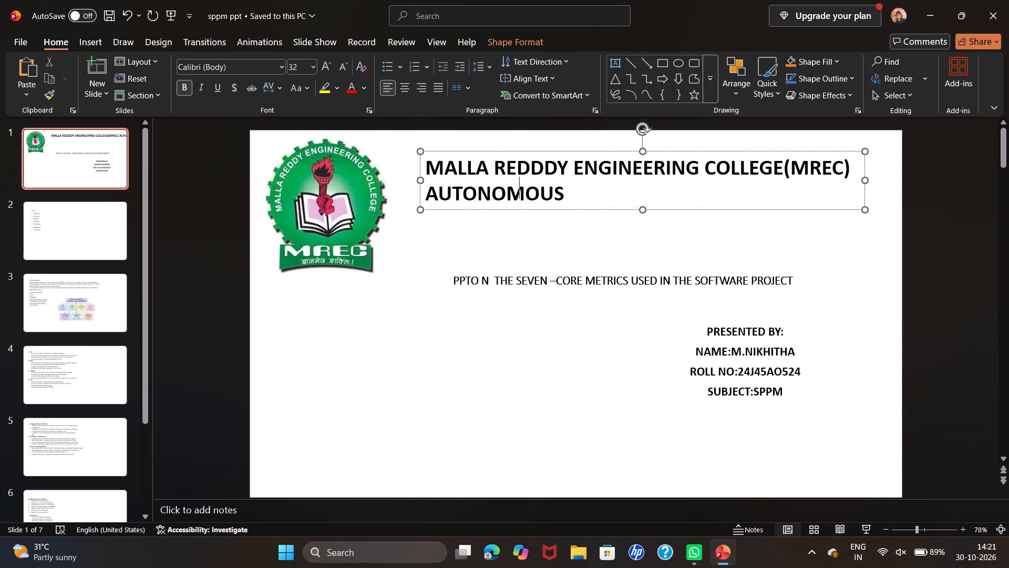
key("Tab")
key("Tab")
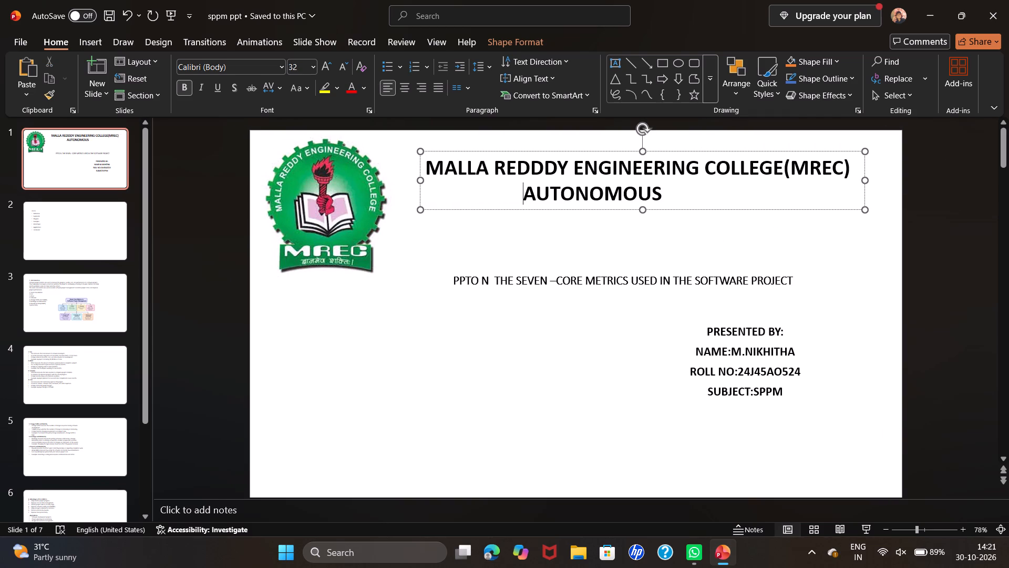
Format the presentation title in bold ADLaM Display, choosing font size 24 before changing the font.
left_click_drag(452, 278, 784, 279)
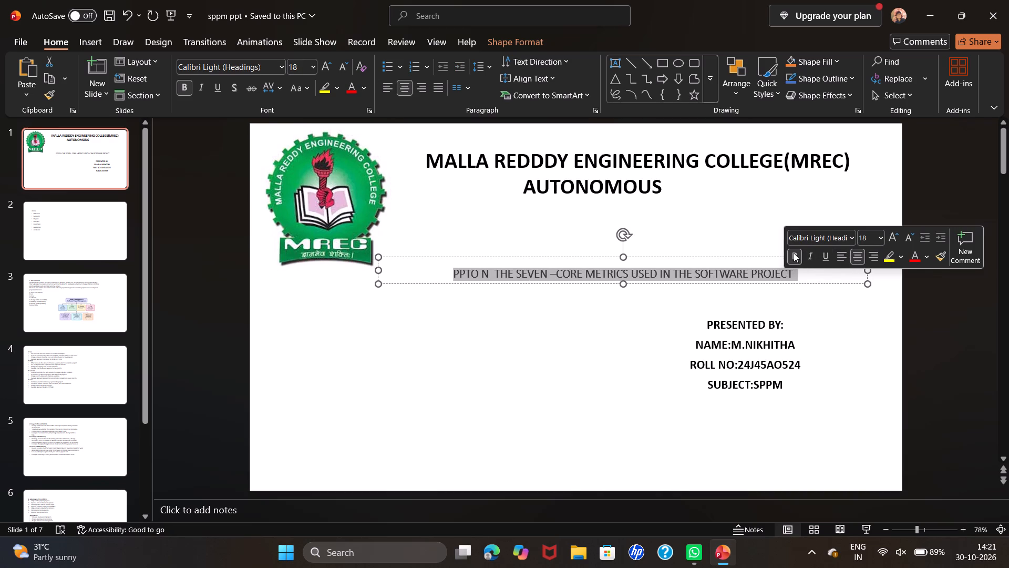
left_click(794, 253)
left_click(880, 238)
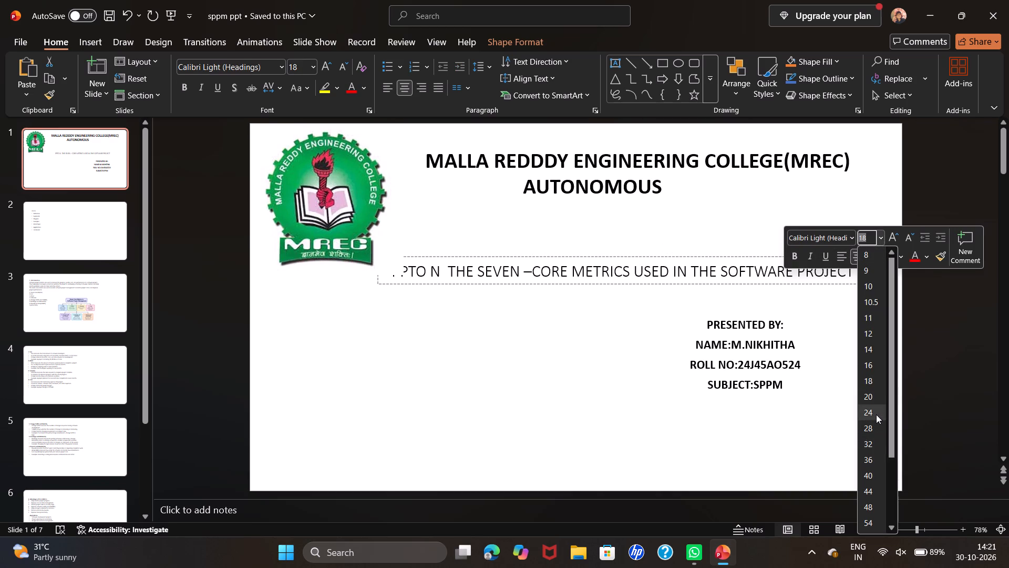
left_click(876, 414)
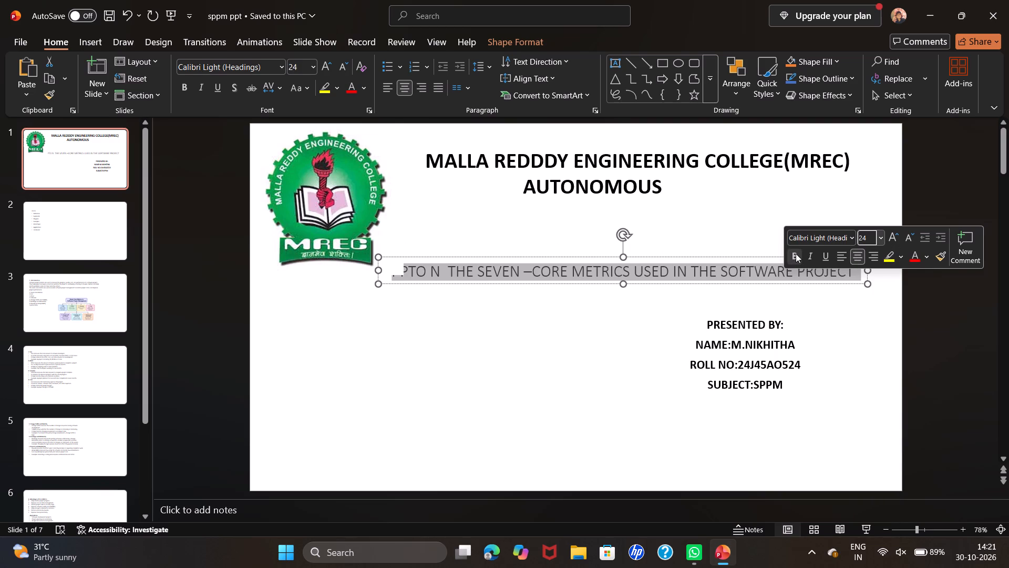
left_click(796, 253)
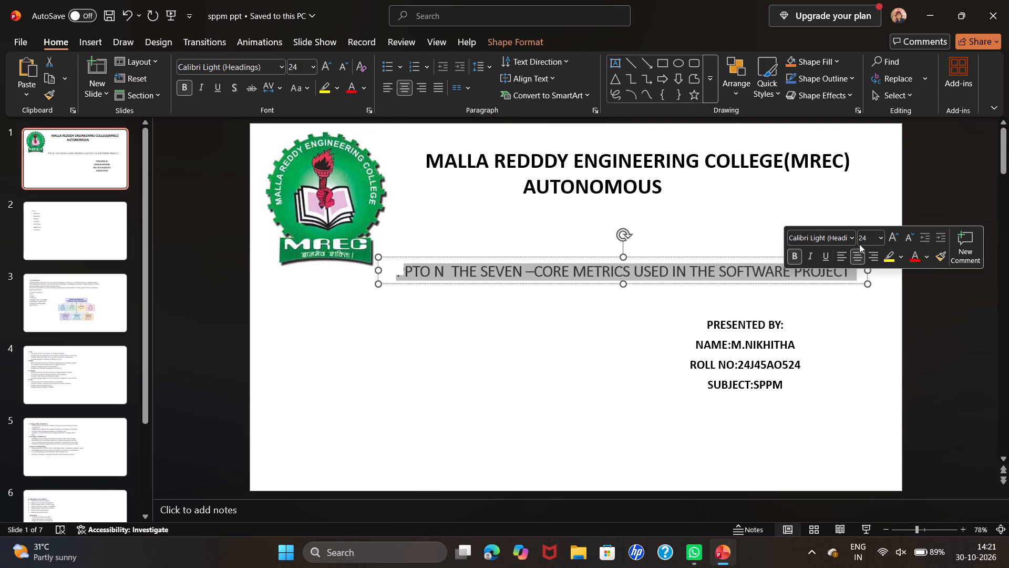
left_click(851, 236)
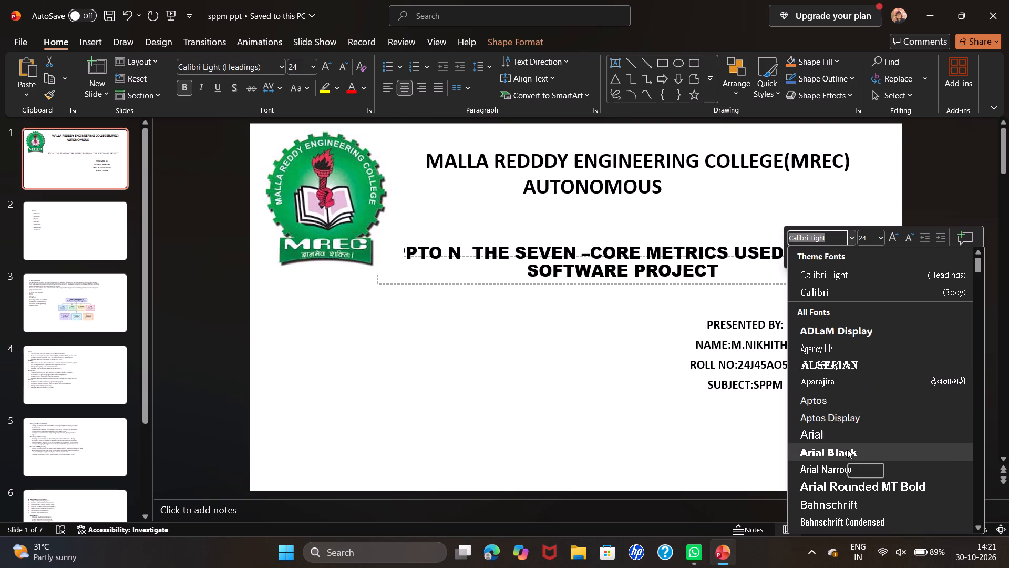
left_click(837, 333)
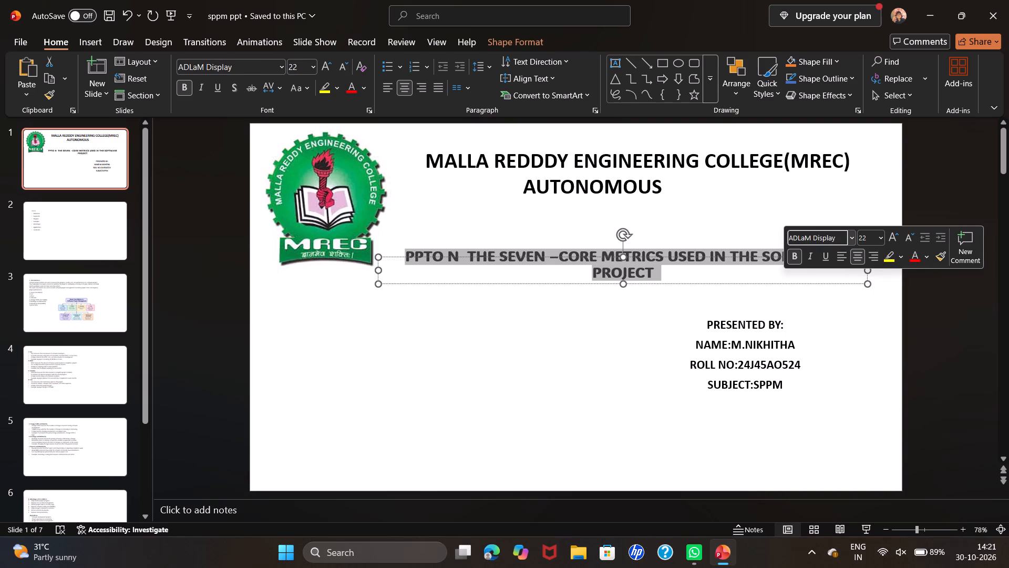
left_click(538, 238)
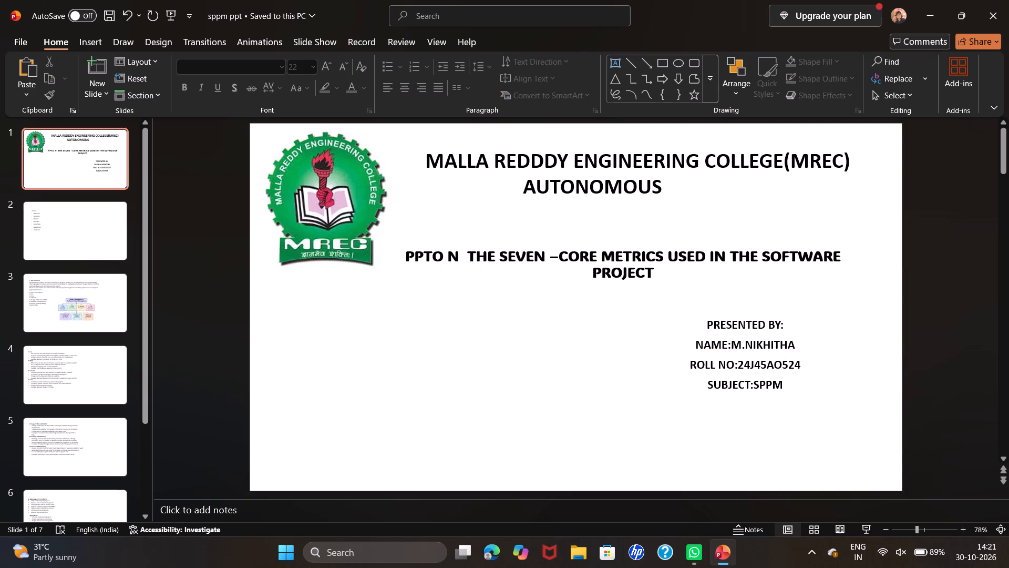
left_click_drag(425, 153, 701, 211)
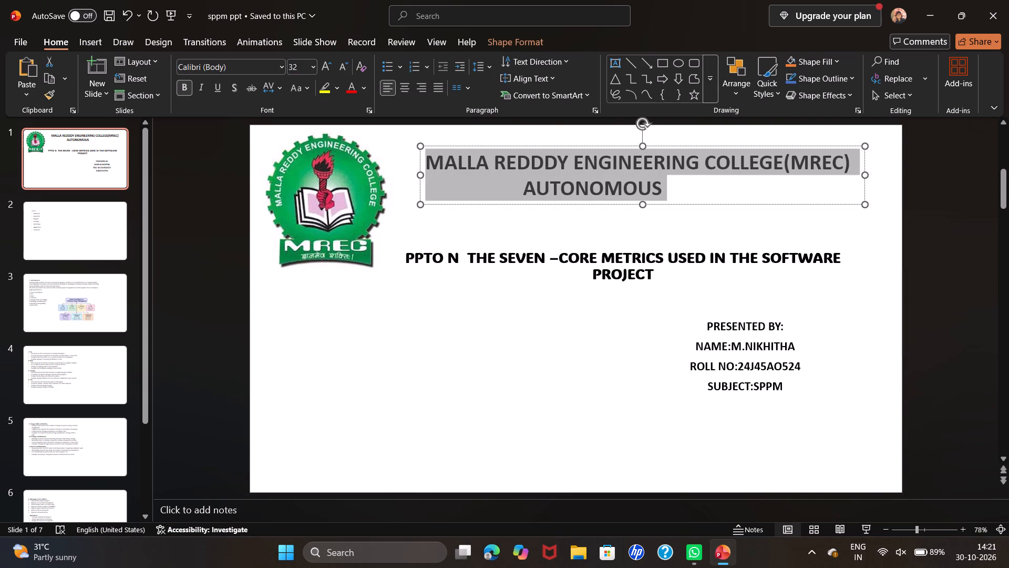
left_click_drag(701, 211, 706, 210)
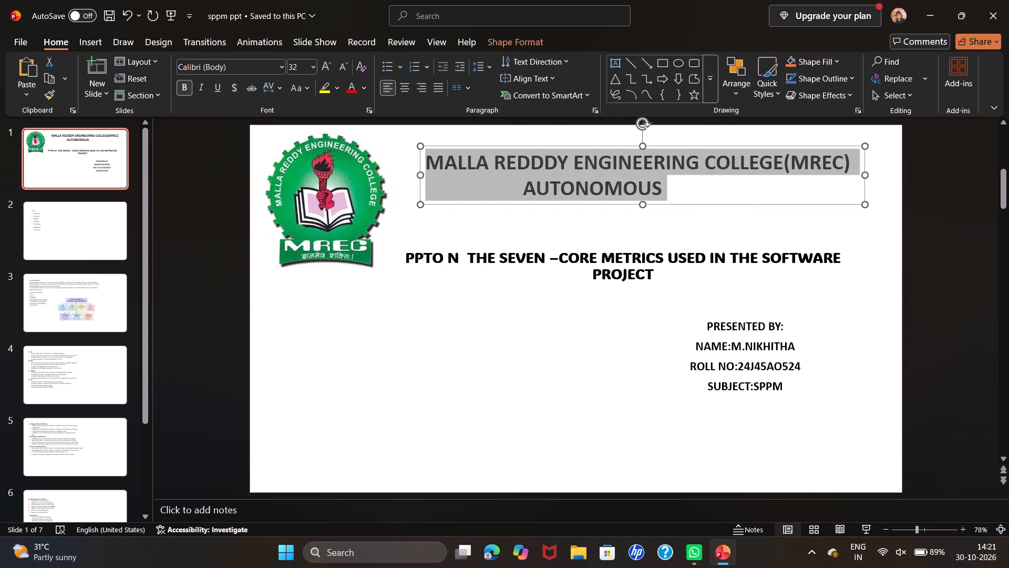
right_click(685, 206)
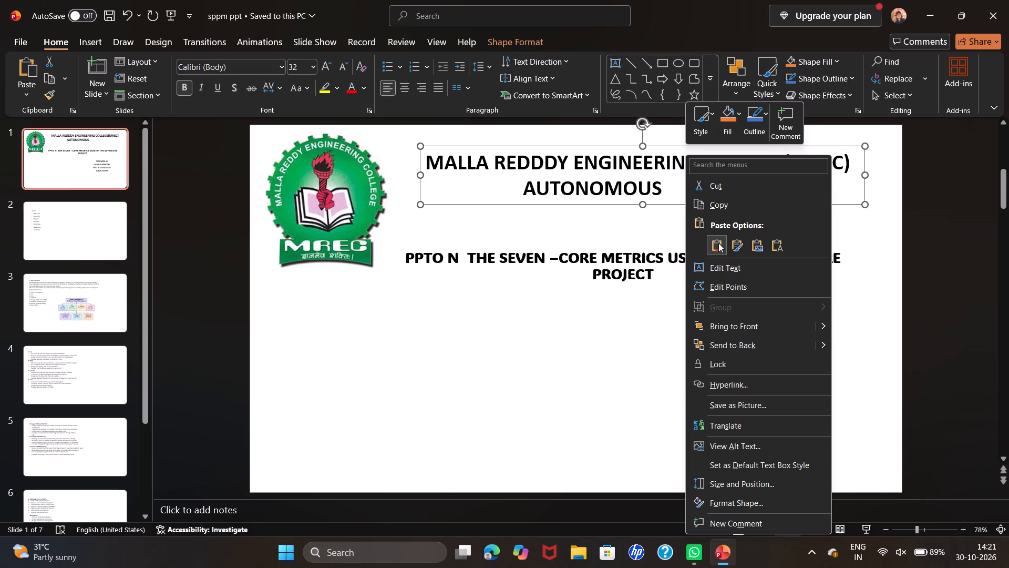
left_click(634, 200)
Change the font of both lines of the college name heading to Arial Black.
left_click_drag(430, 150, 464, 157)
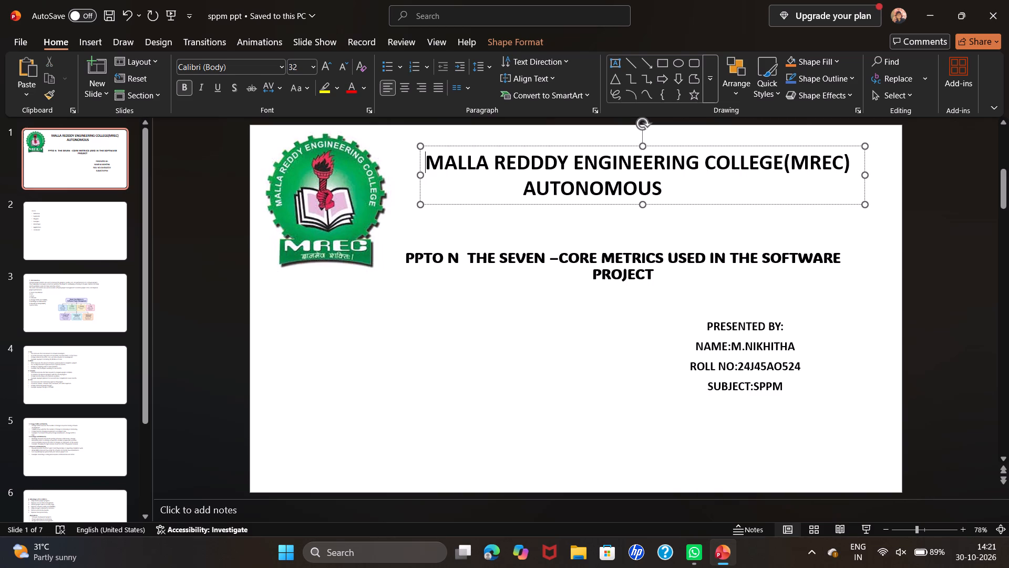
left_click_drag(464, 157, 710, 187)
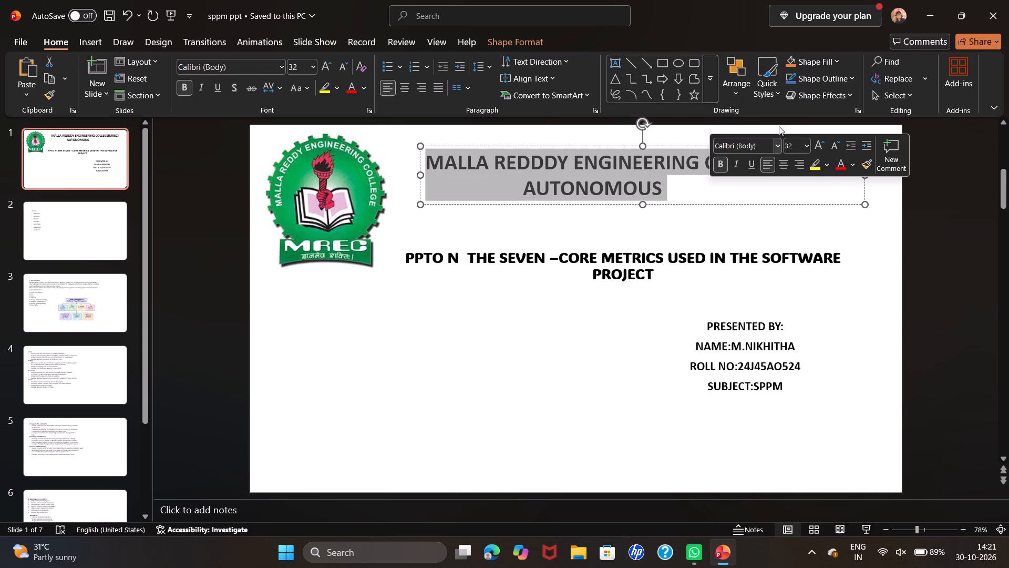
left_click(776, 150)
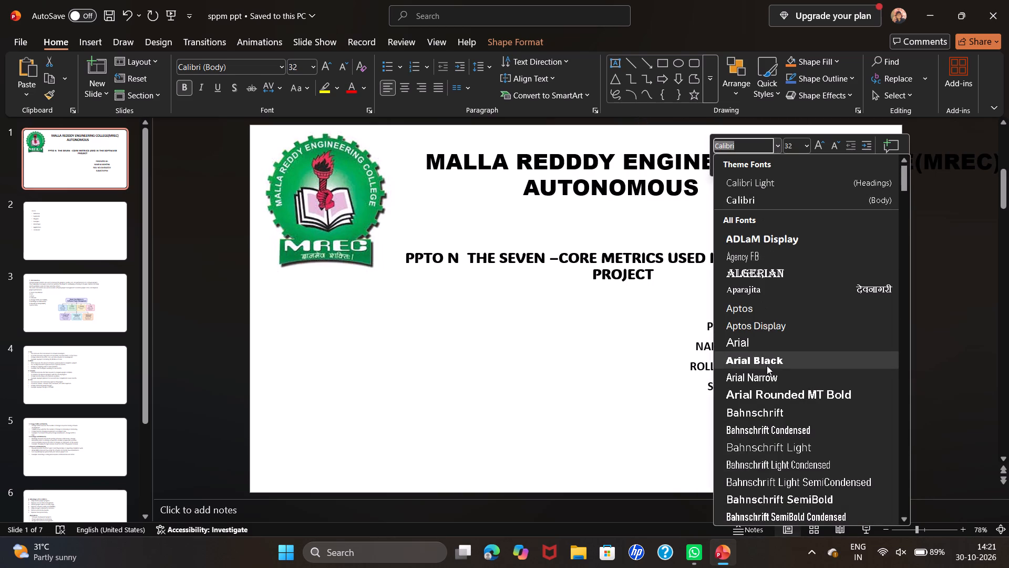
left_click(767, 366)
left_click(741, 226)
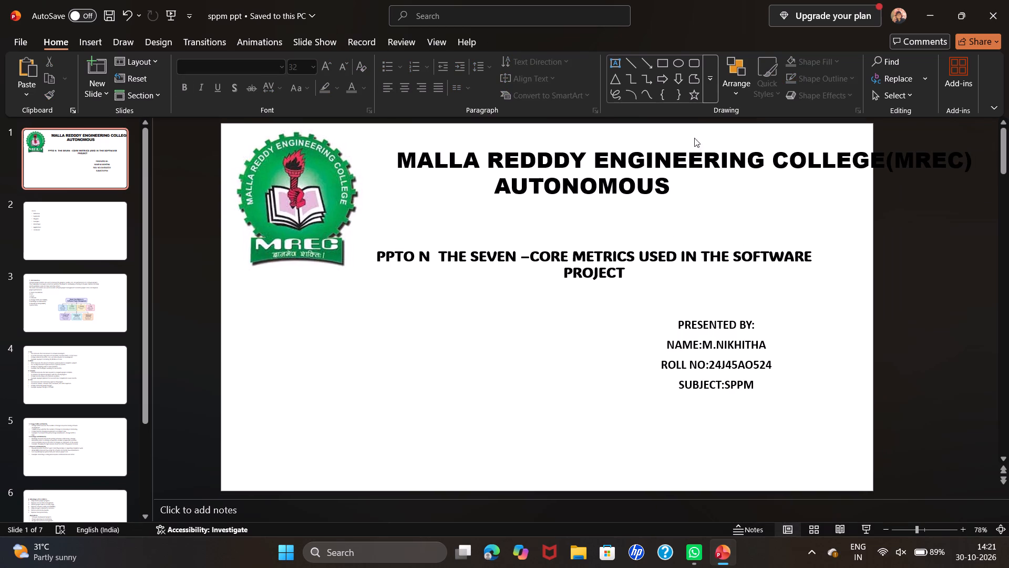
Move the college name heading left so that it starts close beside the logo.
left_click(615, 157)
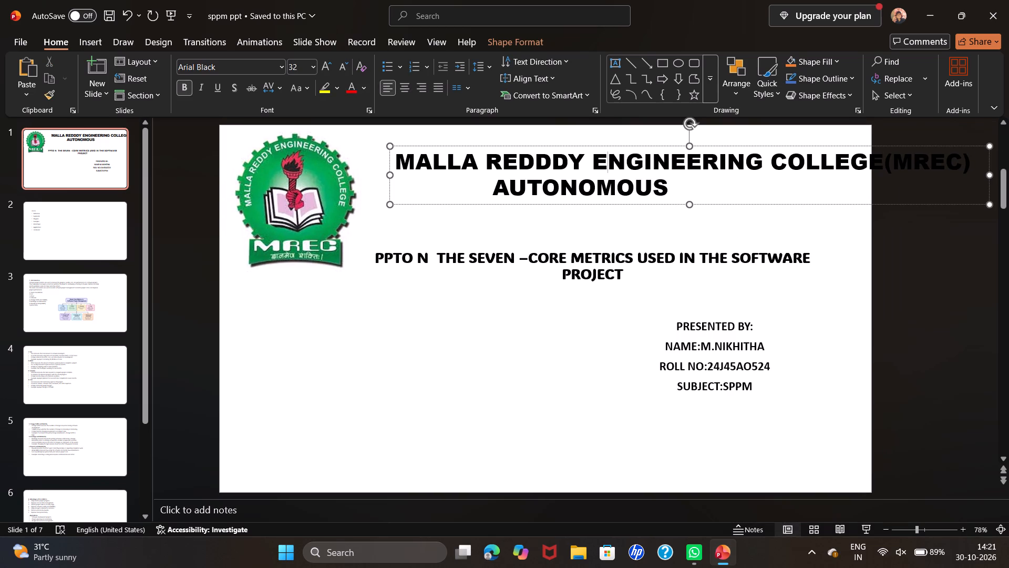
left_click_drag(457, 145, 424, 144)
Rearrange the college name heading so "(MREC) AUTONOMOUS" forms the second line, indented by one tab stop.
left_click(881, 156)
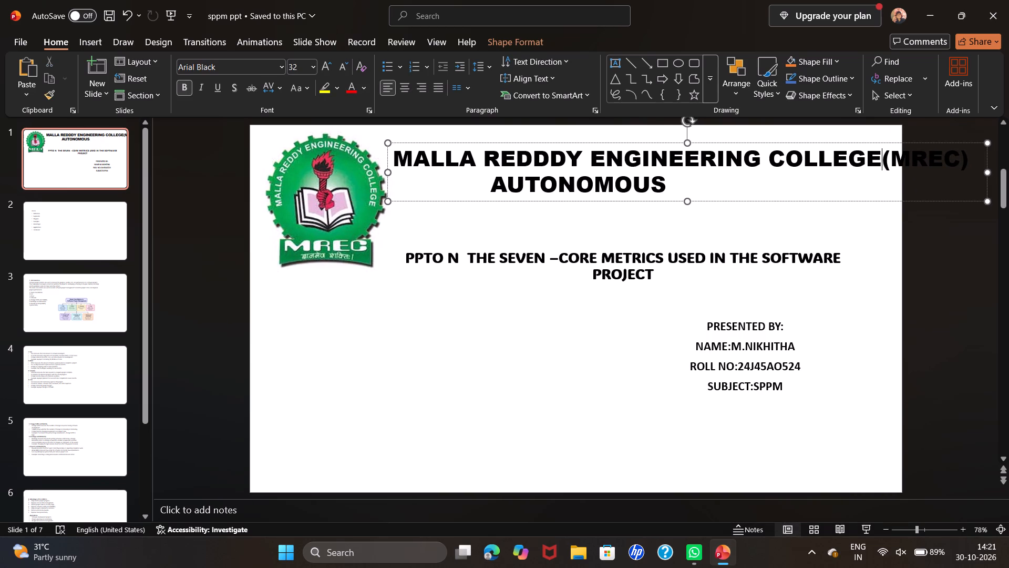
key("Return")
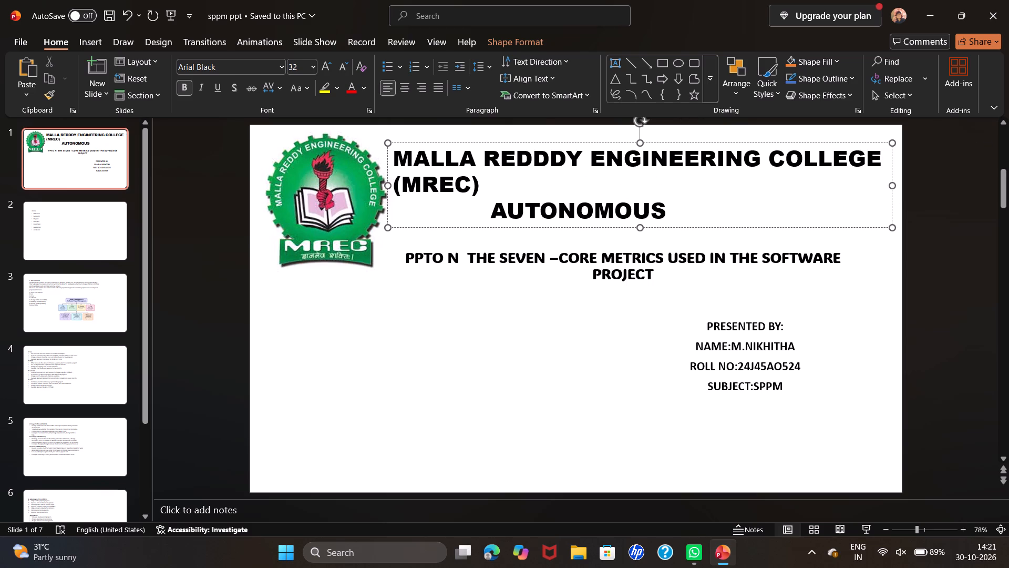
left_click(492, 211)
key("BackSpace")
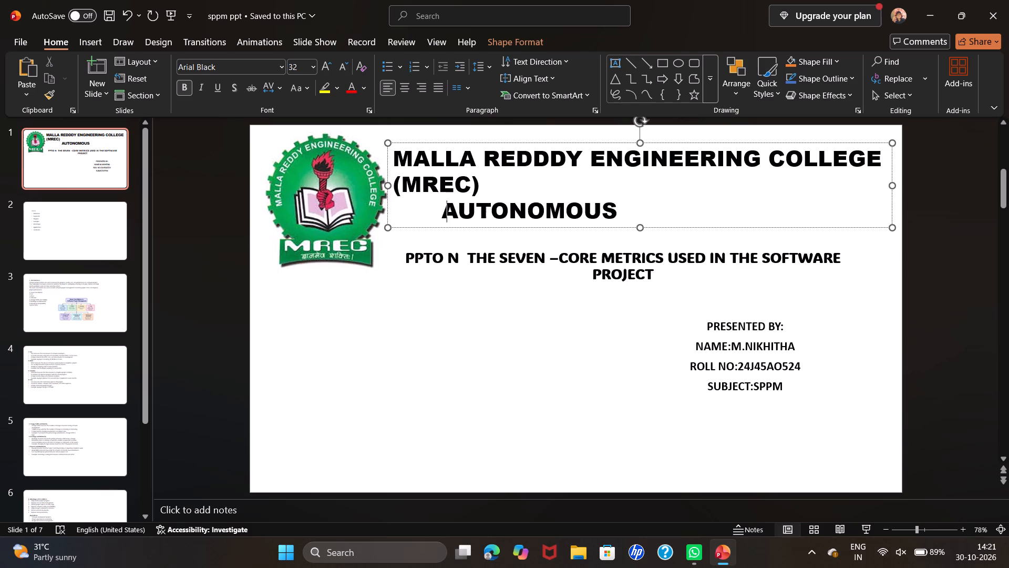
key("BackSpace")
key("BackSpace")
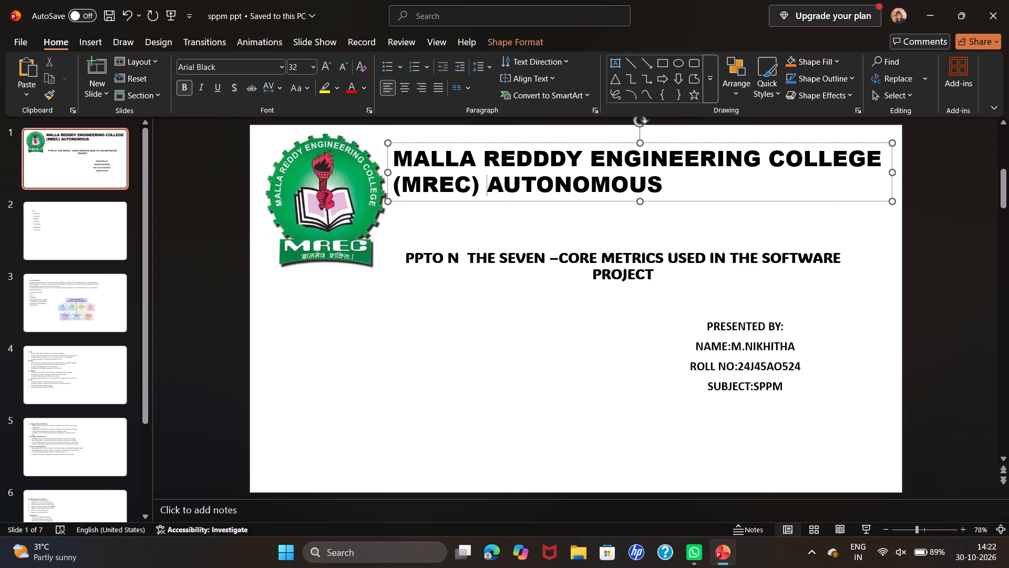
key("Left")
key("Left")
key("Left")
key("Left")
key("Left")
key("Left")
key("Left")
key("Tab")
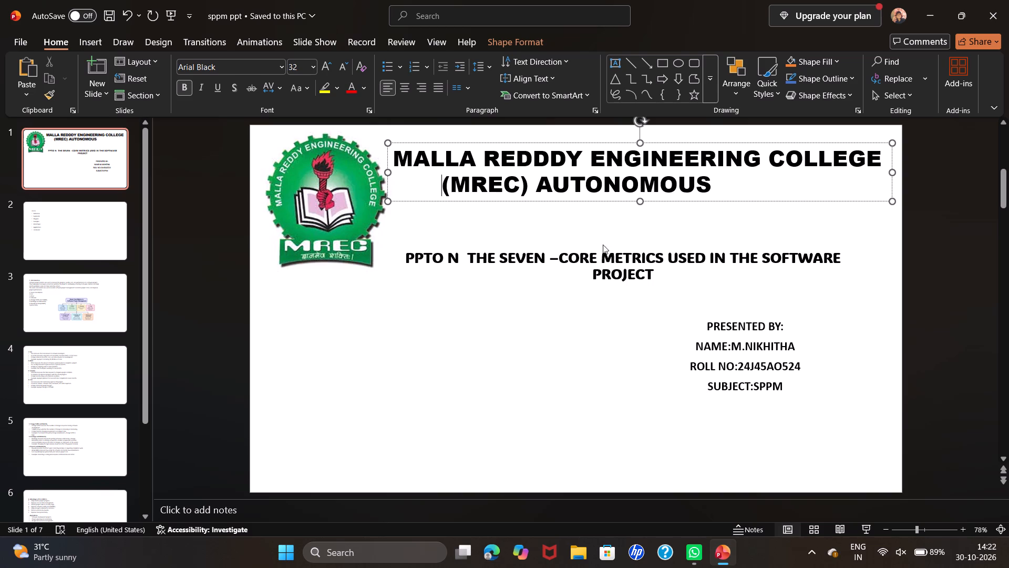
Left-align all four lines of the "PRESENTED BY" details on the title slide.
left_click_drag(704, 323, 758, 341)
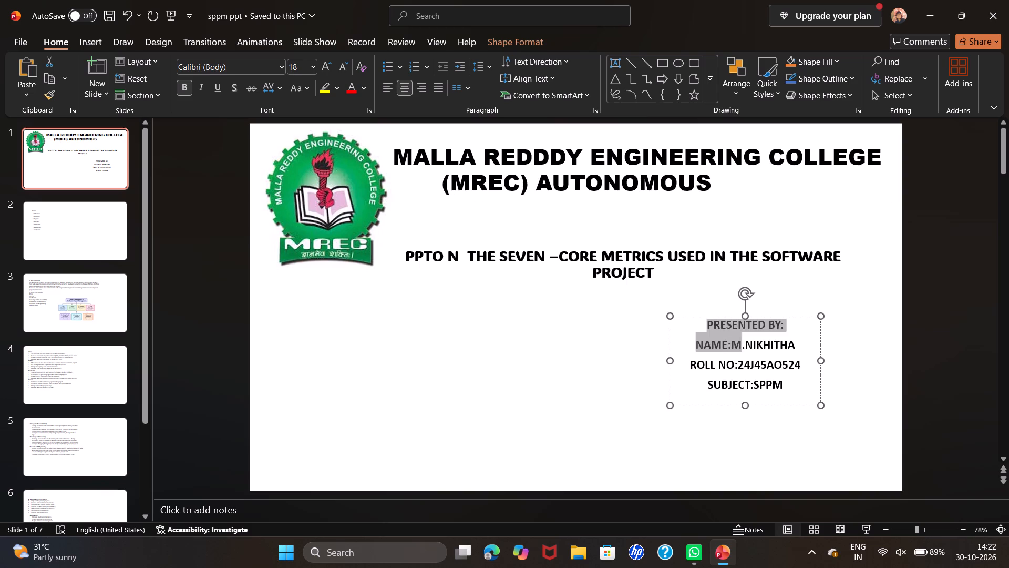
left_click_drag(758, 341, 825, 393)
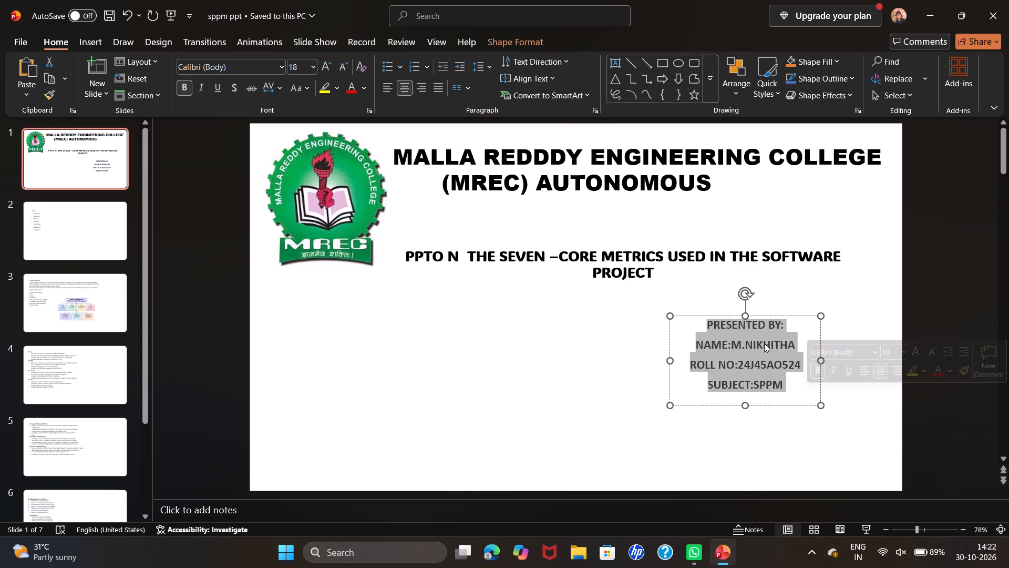
left_click(866, 374)
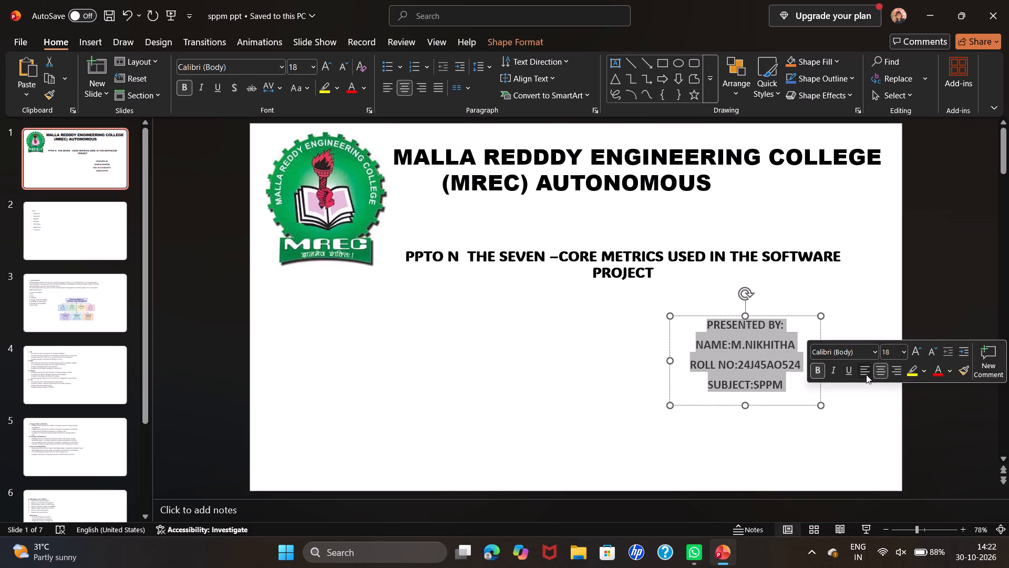
Replace the presenter's name after "NAME:" with the new presenter's name.
left_click(786, 340)
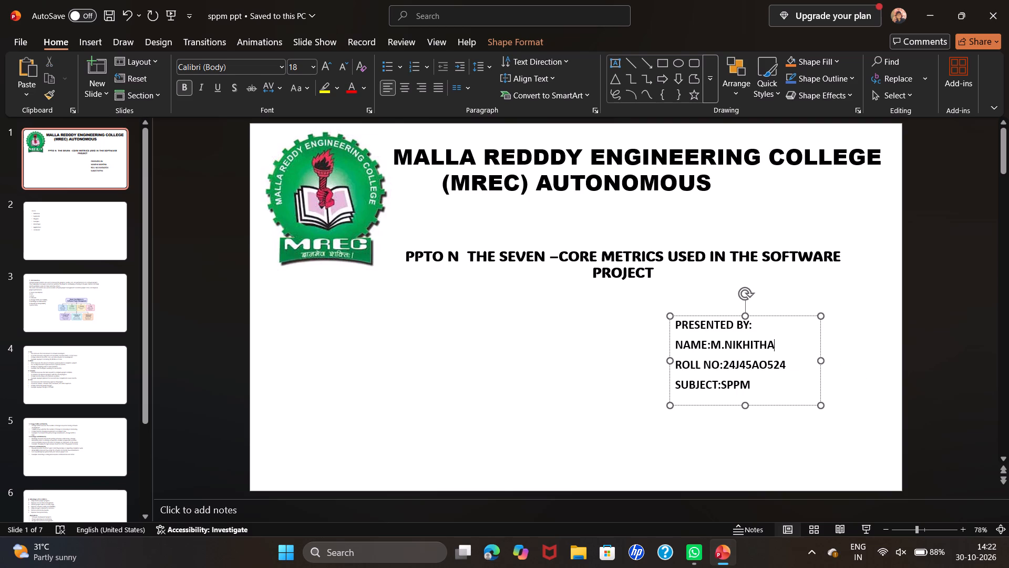
key("BackSpace")
key("BackSpace")
key("BackSpace")
key("BackSpace")
key("BackSpace")
key("BackSpace")
key("BackSpace")
key("BackSpace")
key("BackSpace")
key("BackSpace")
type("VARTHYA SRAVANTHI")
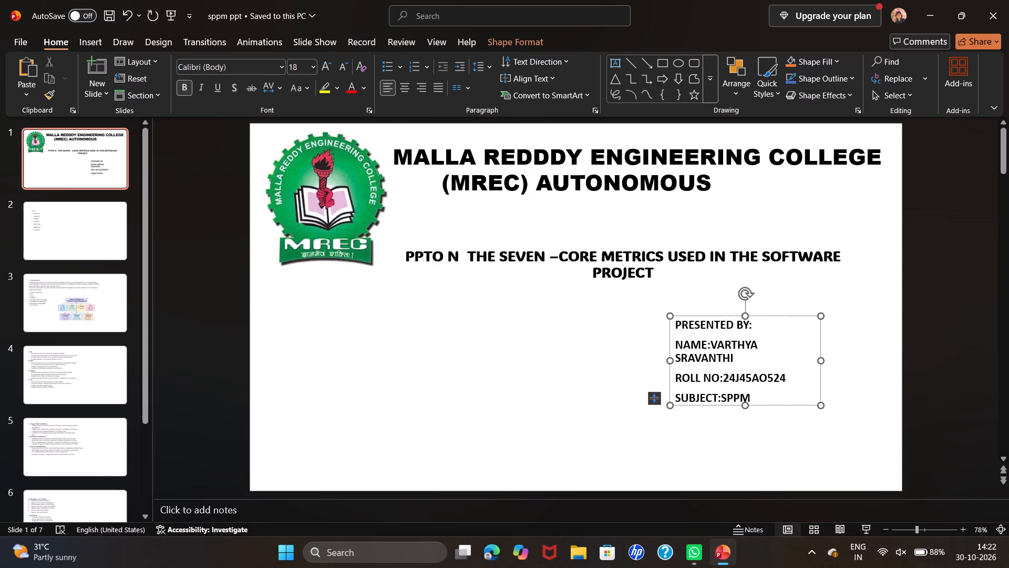
Replace the roll number with the new presenter's, widening the details text box so the name fits on one line.
left_click(790, 378)
key("BackSpace")
key("BackSpace")
key("BackSpace")
key("BackSpace")
key("BackSpace")
key("BackSpace")
left_click_drag(821, 361, 846, 356)
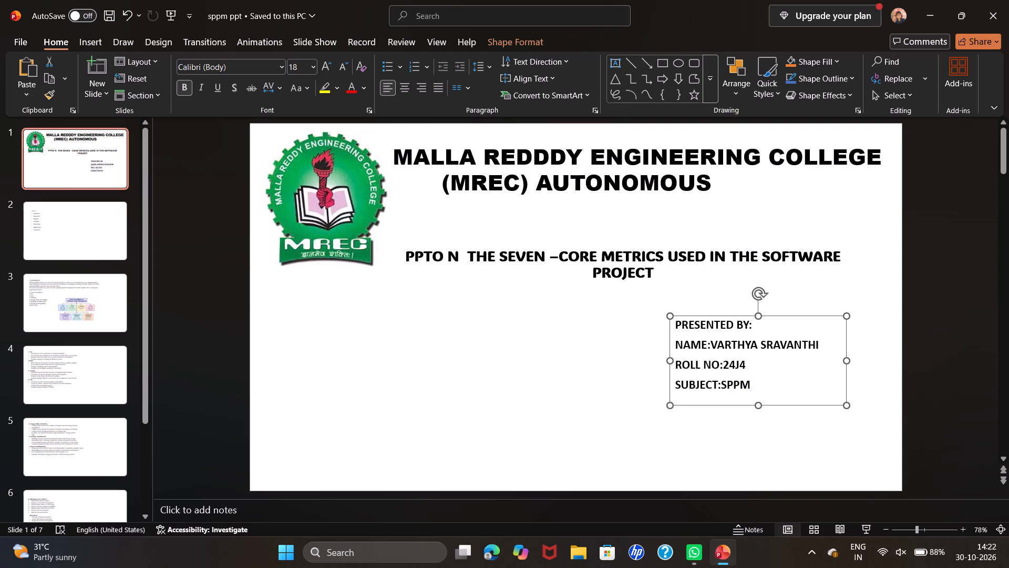
left_click(754, 365)
key("BackSpace")
key("BackSpace")
key("BackSpace")
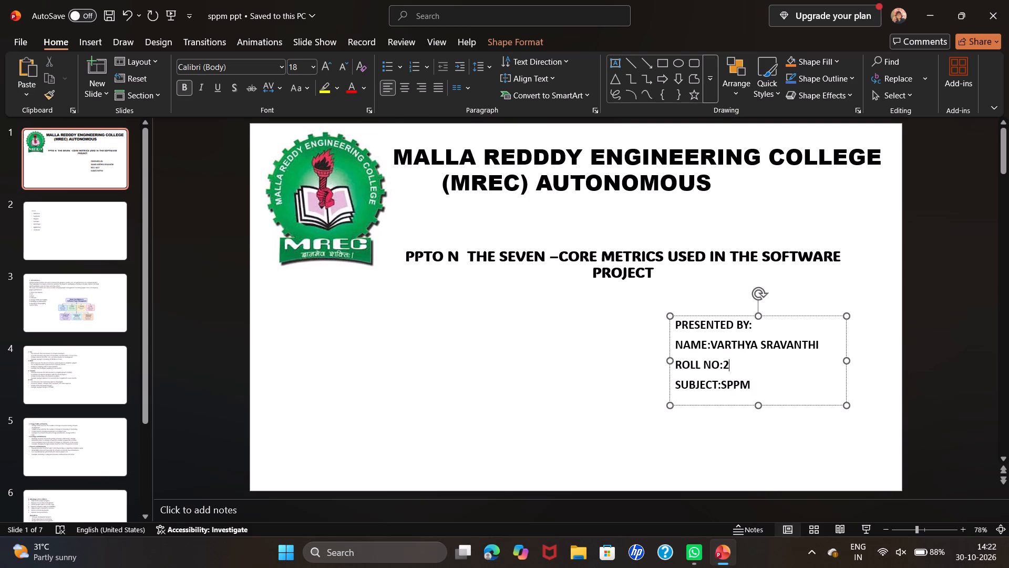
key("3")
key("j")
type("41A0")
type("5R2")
left_click(756, 386)
Move the INDEX heading on slide 2 slightly up and left, clear of the bullet list.
left_click(71, 224)
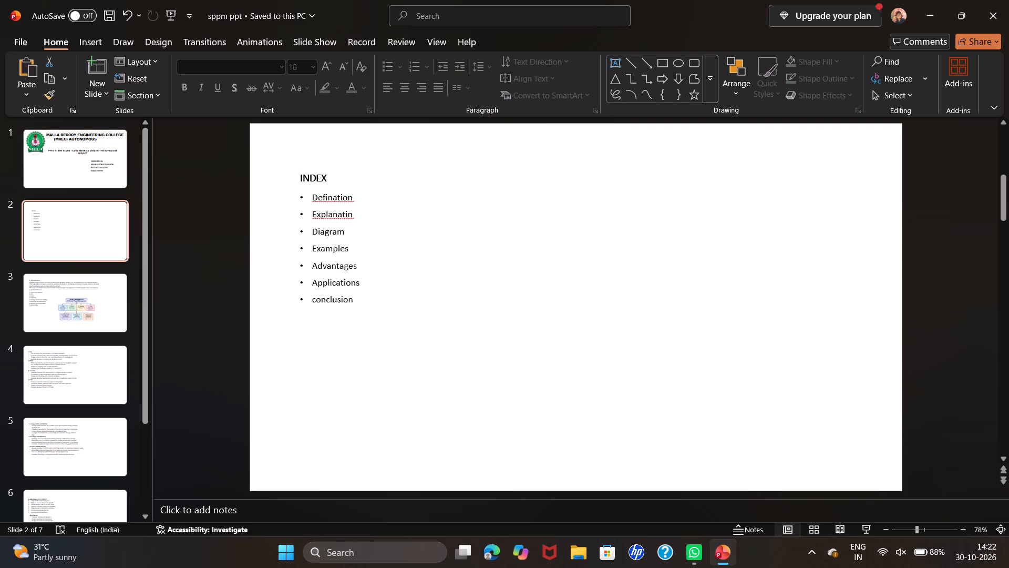
scroll(110, 398, "down", 3)
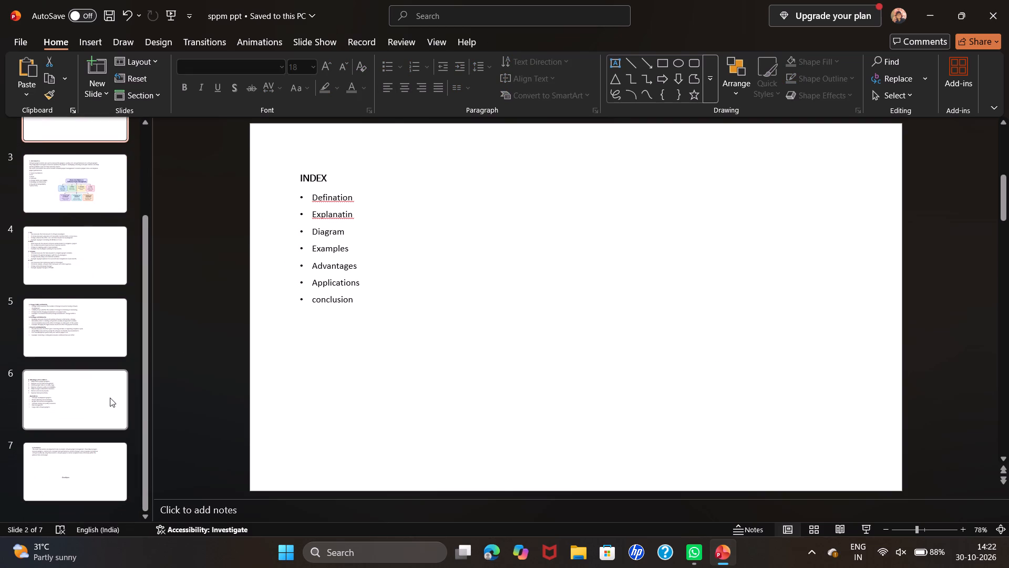
scroll(110, 398, "down", 2)
scroll(126, 449, "up", 6)
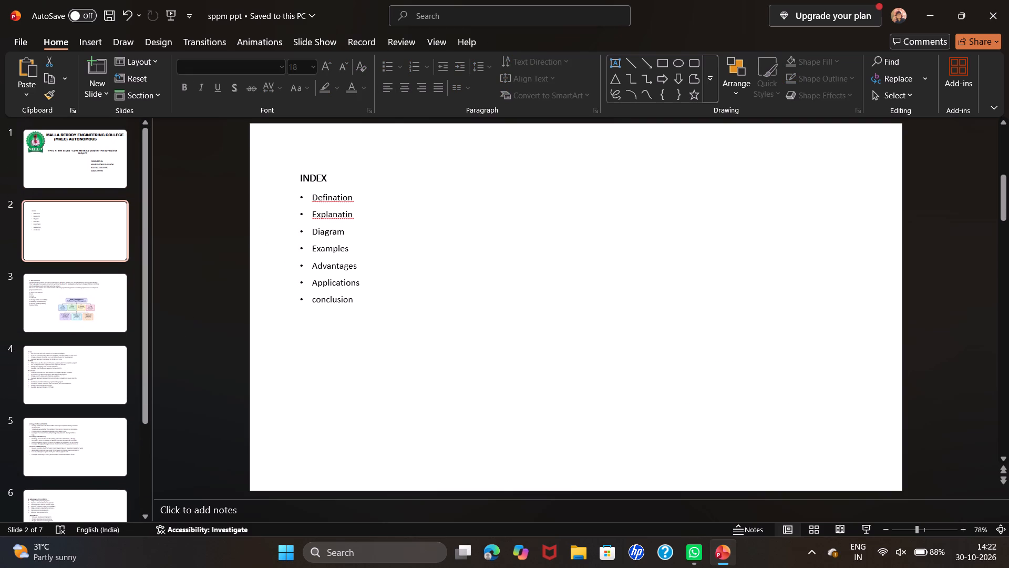
left_click_drag(300, 172, 315, 176)
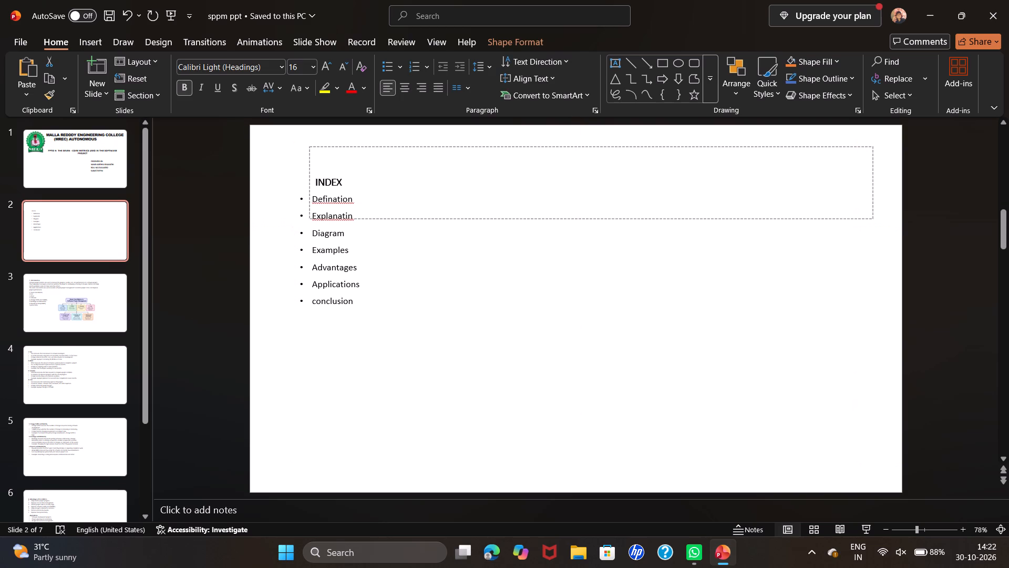
left_click_drag(315, 176, 285, 161)
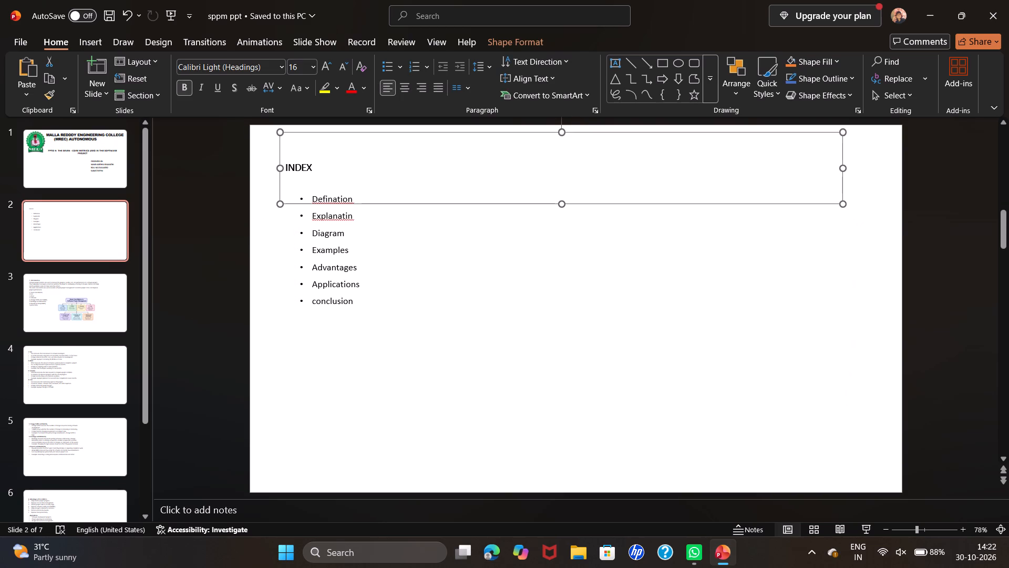
Format the INDEX heading in Arial Black at font size 20.
left_click_drag(286, 164, 321, 164)
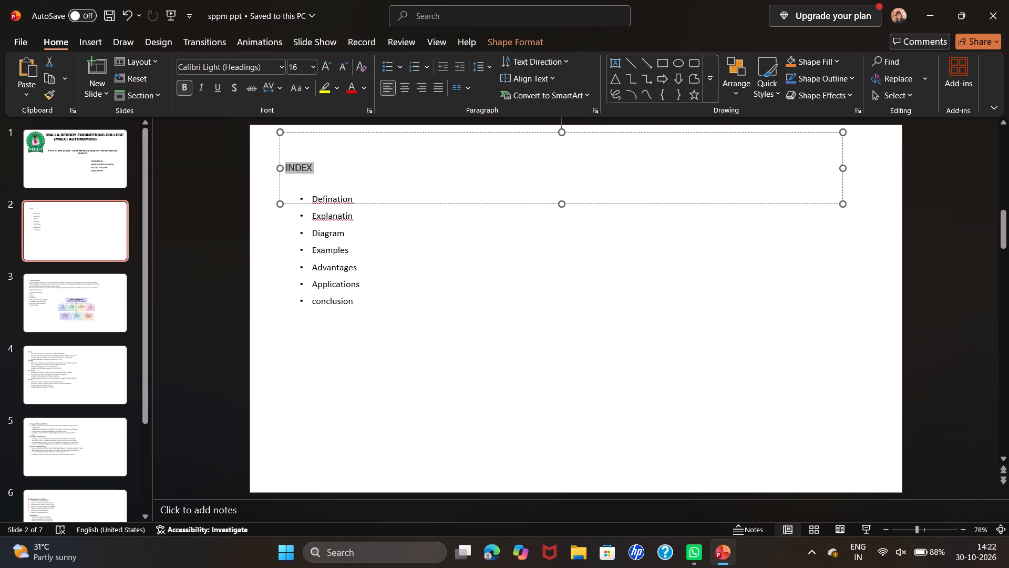
left_click_drag(321, 164, 322, 164)
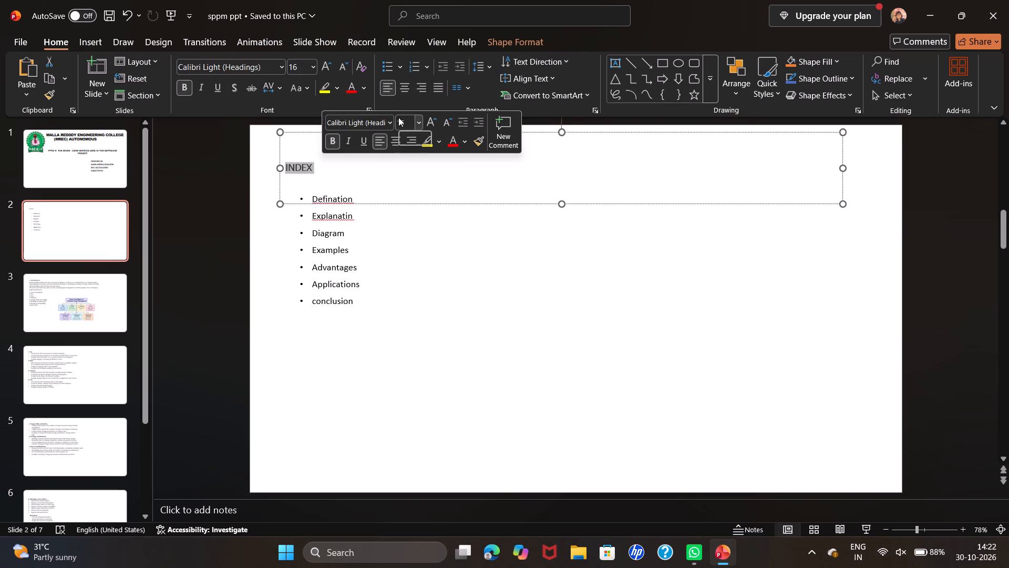
left_click(390, 121)
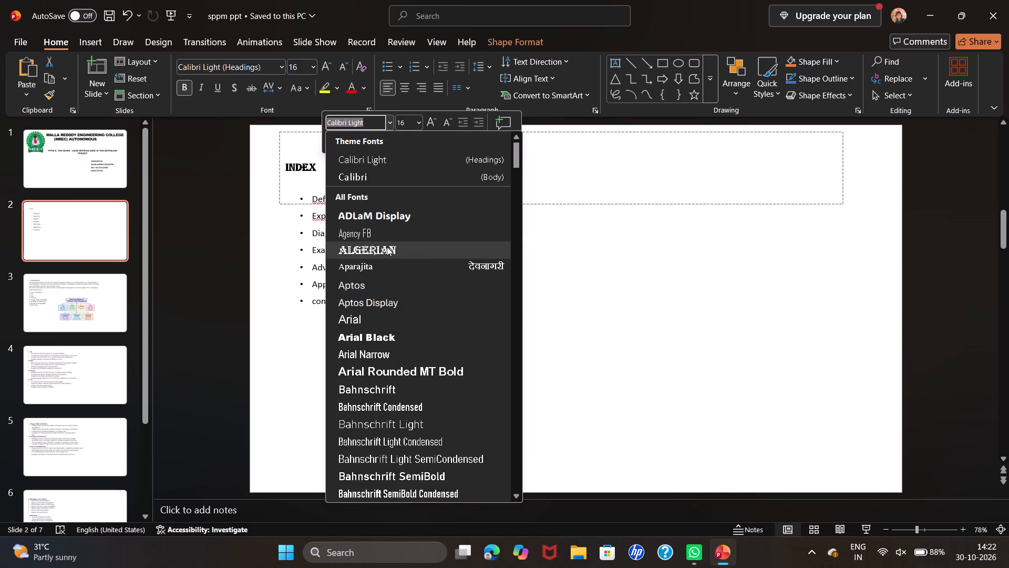
left_click(383, 338)
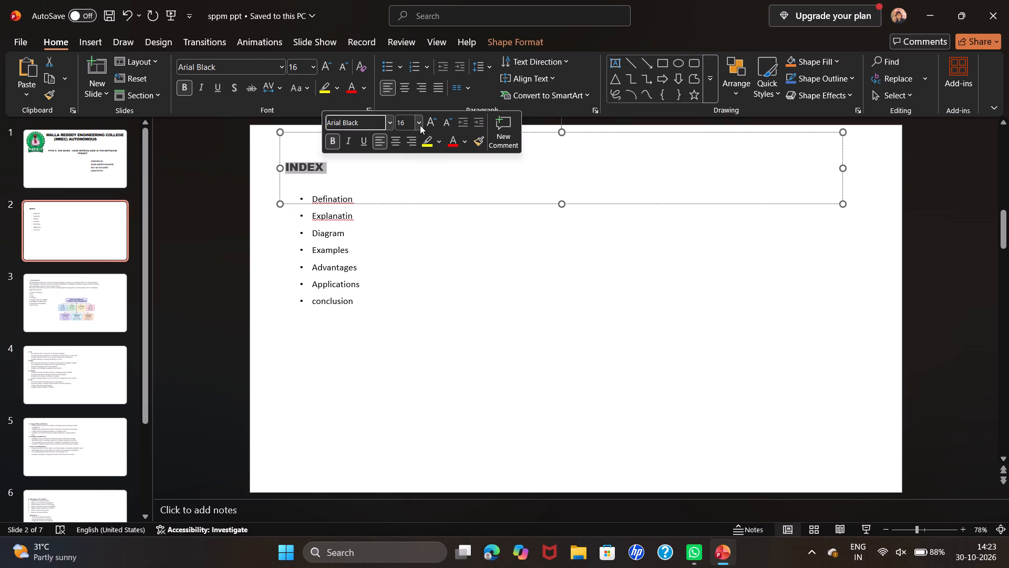
left_click(420, 125)
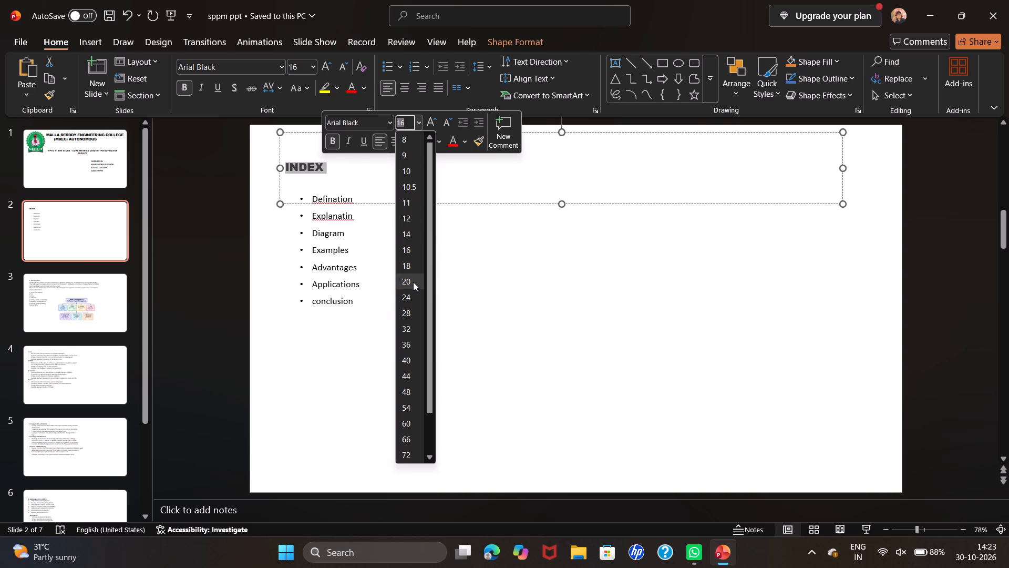
left_click(413, 281)
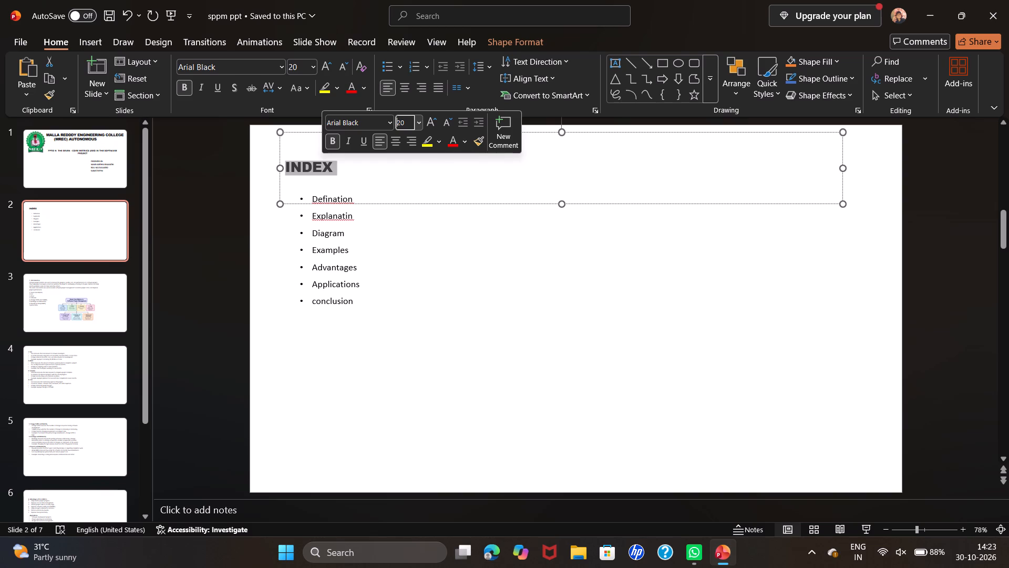
Set all seven bullet items of the index list to font size 18.
left_click_drag(311, 197, 378, 319)
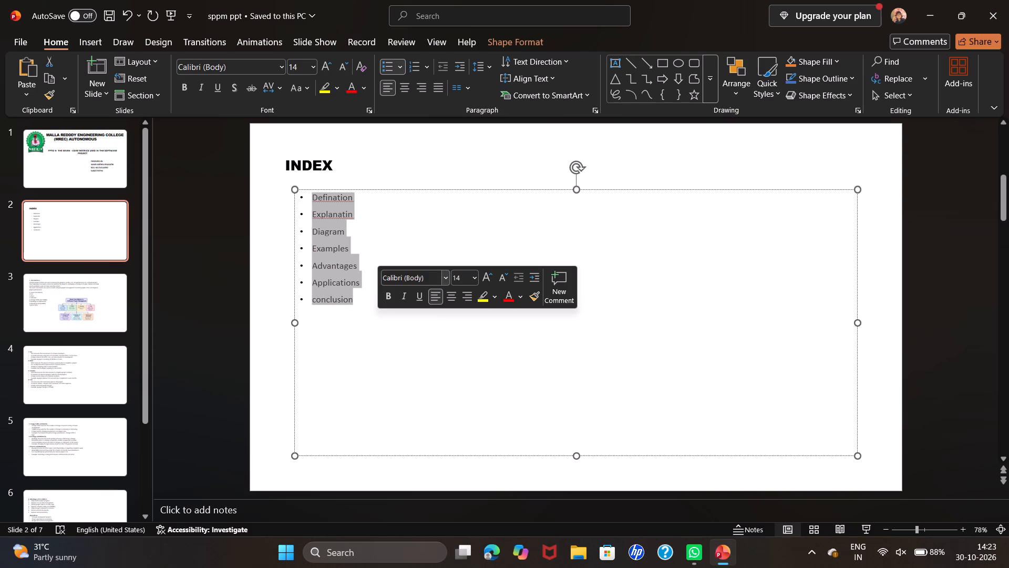
left_click(448, 278)
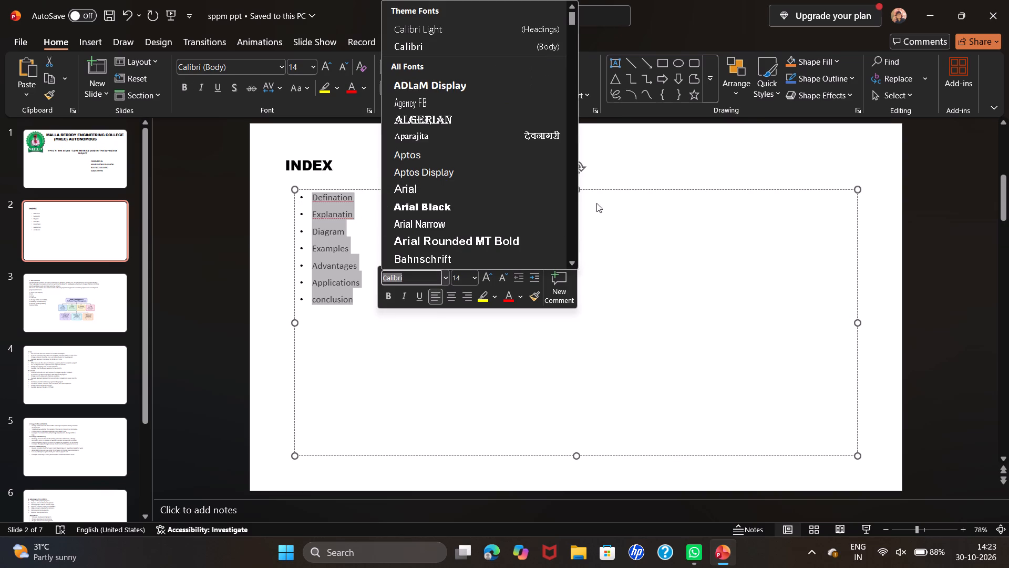
left_click(471, 276)
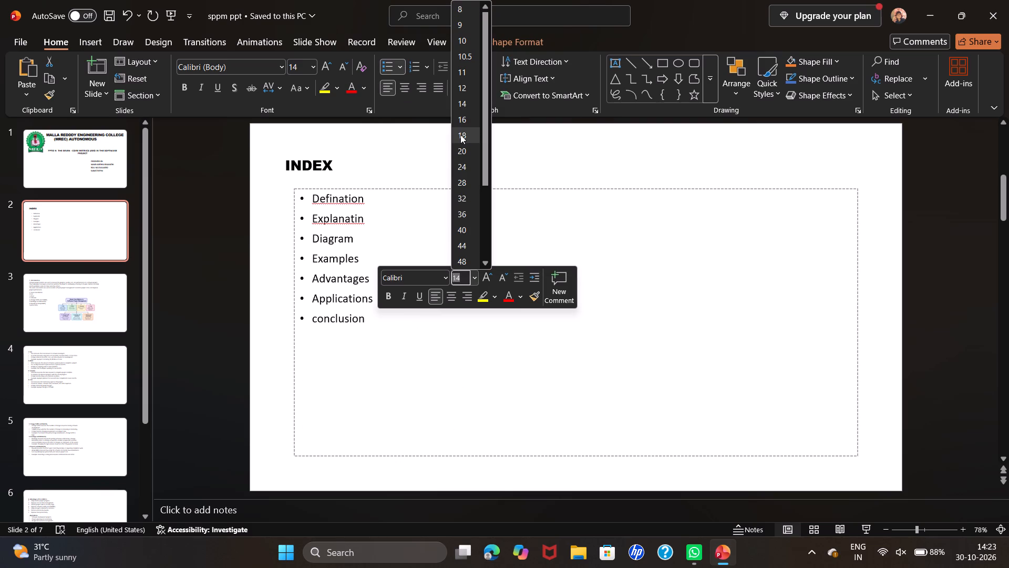
left_click(460, 135)
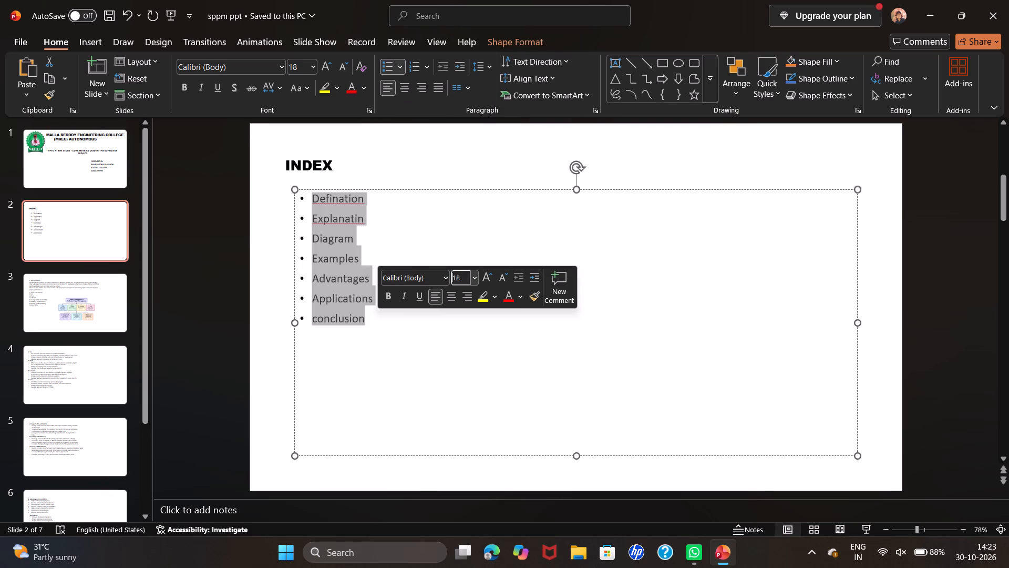
Set the "1. Introduction" heading on slide 3 to font size 20.
left_click(467, 216)
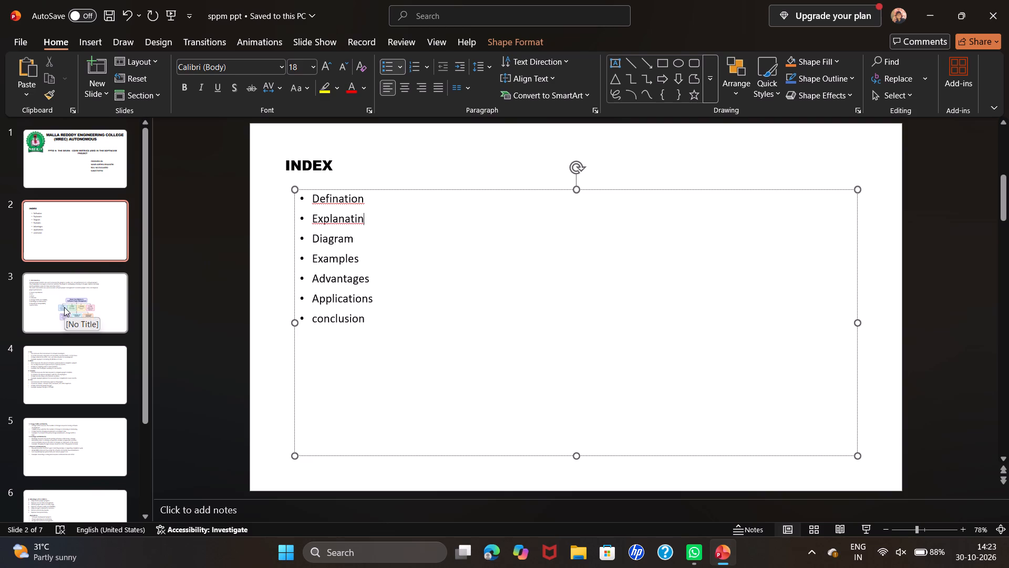
left_click(64, 307)
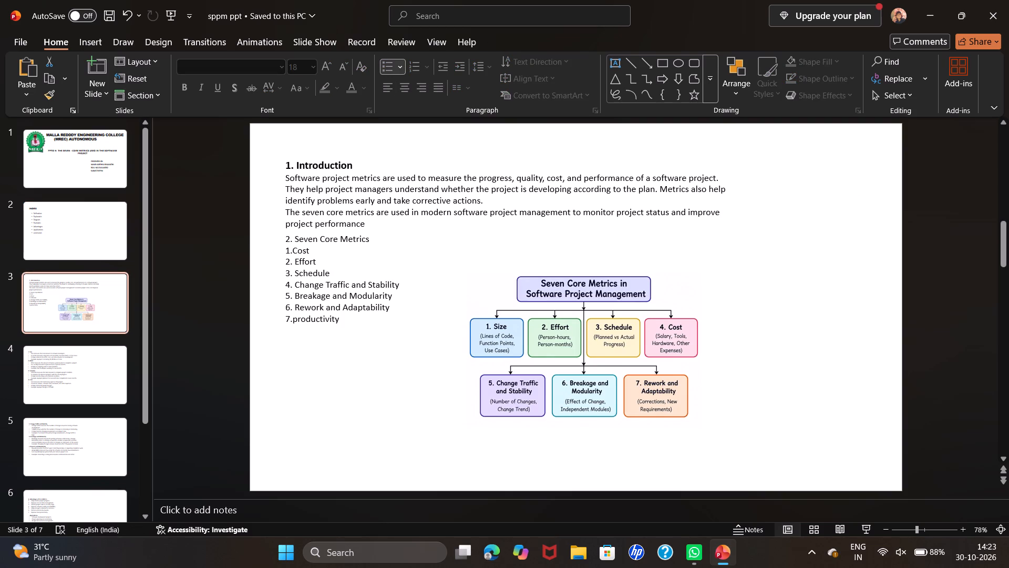
left_click_drag(287, 164, 351, 166)
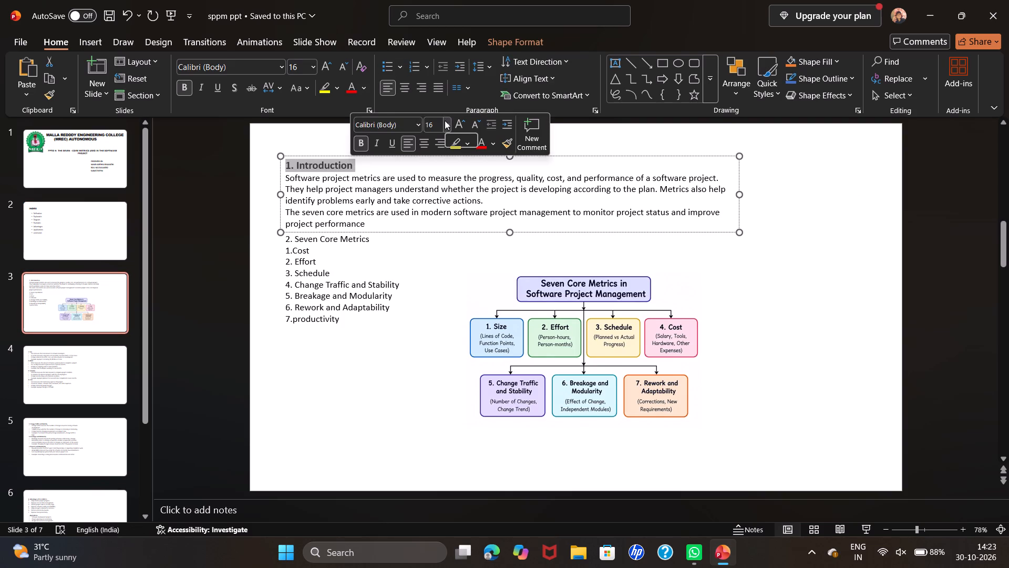
left_click(445, 120)
left_click(437, 282)
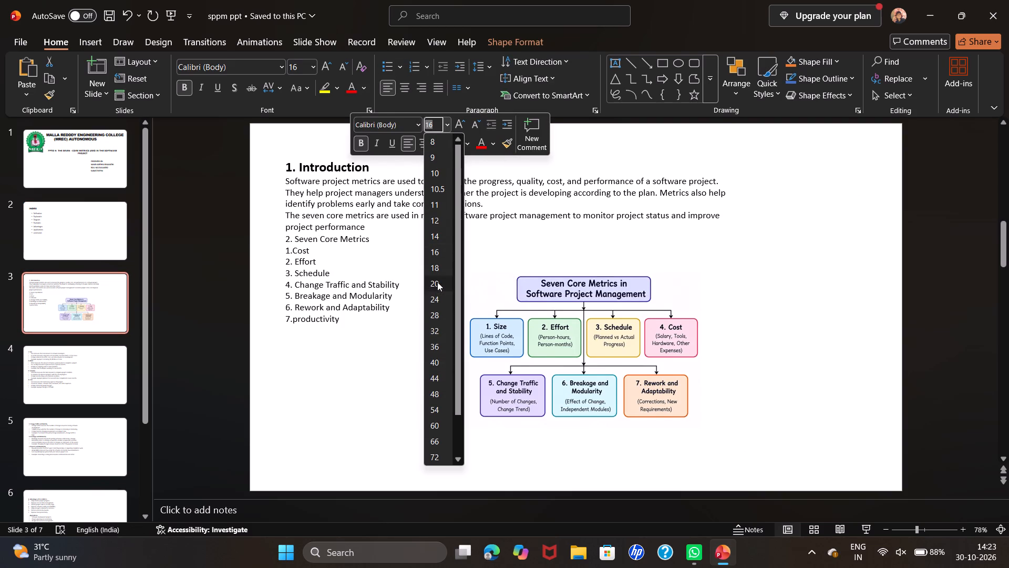
Insert an unnumbered blank line between the Introduction heading and its body text.
left_click(384, 166)
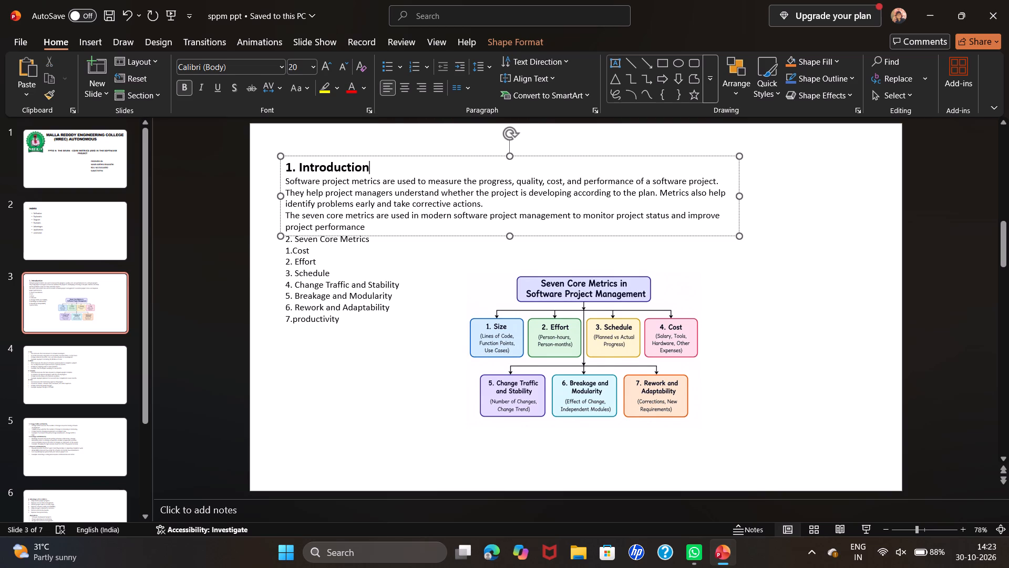
key("Return")
key("BackSpace")
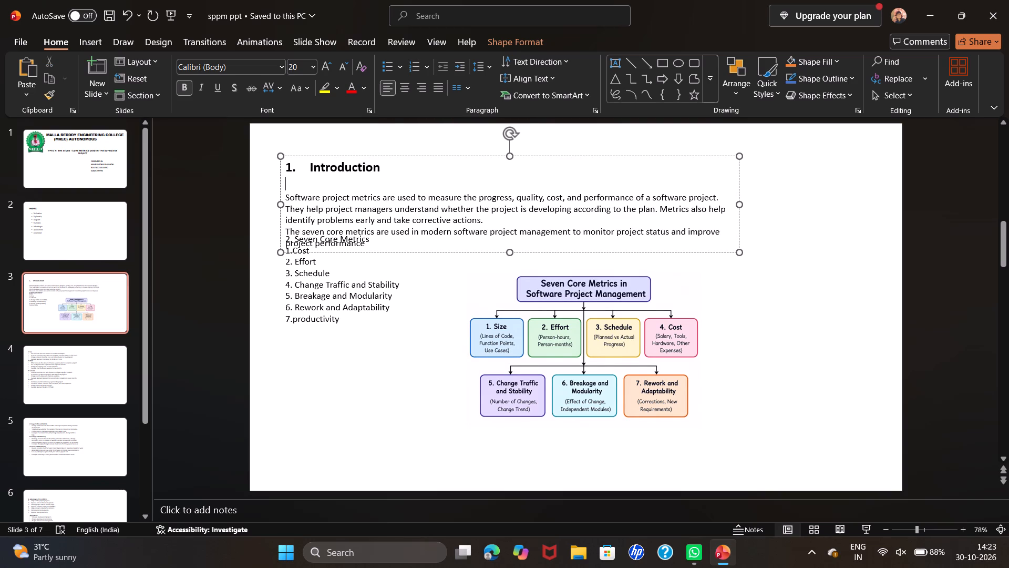
Set the two body paragraphs under the Introduction heading to font size 16.
left_click_drag(285, 195, 337, 224)
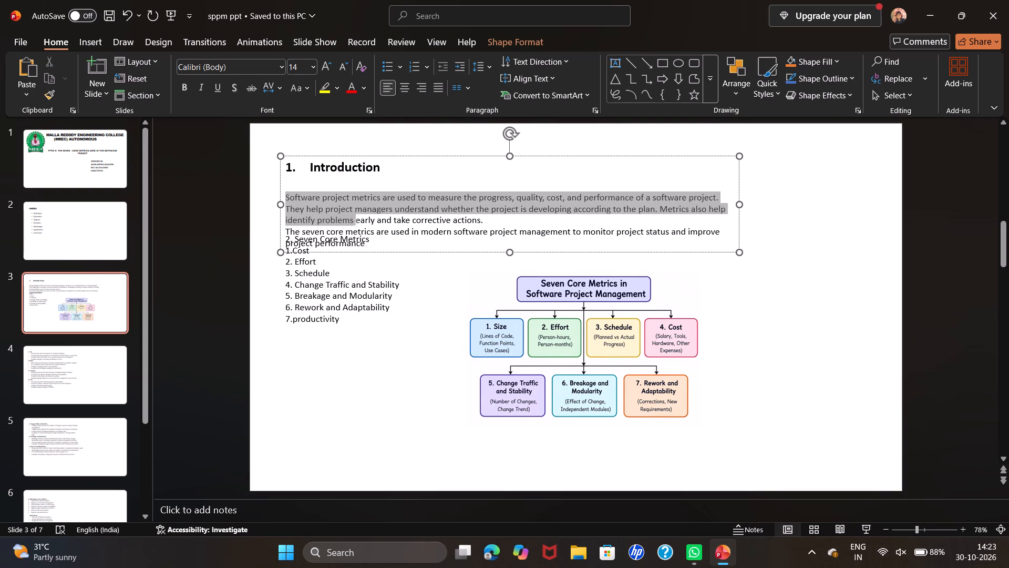
left_click_drag(337, 224, 372, 248)
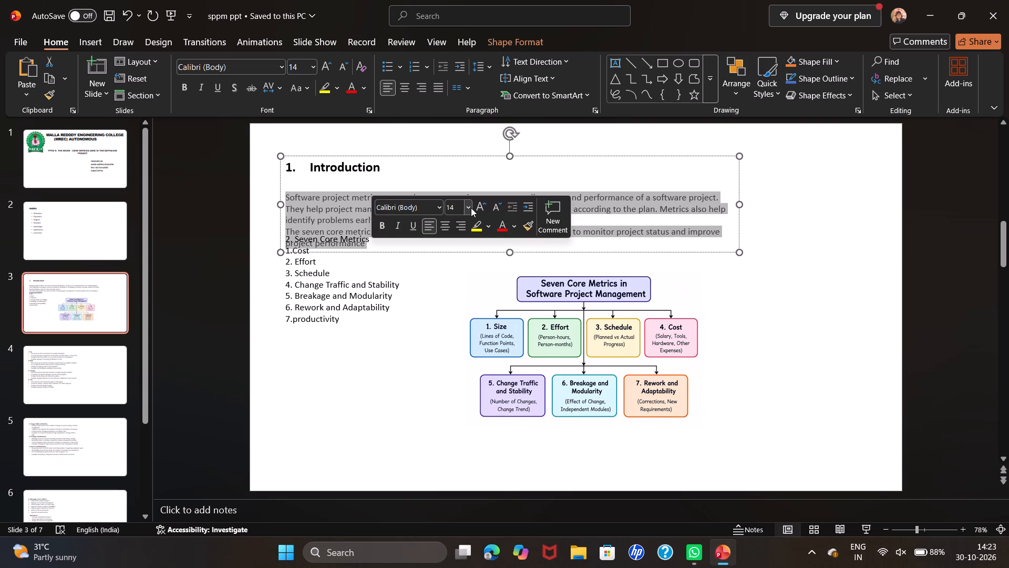
left_click(470, 208)
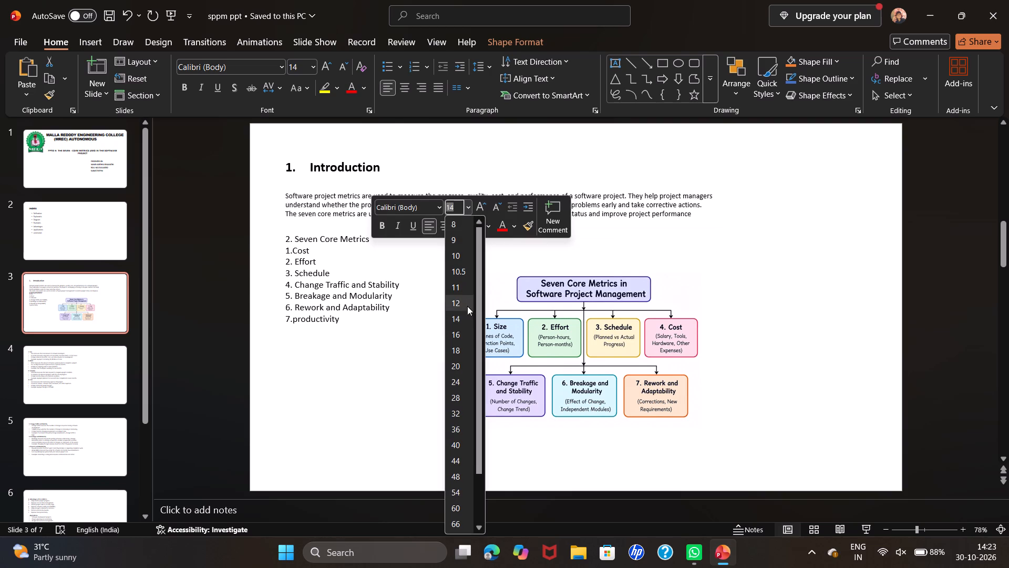
left_click(460, 335)
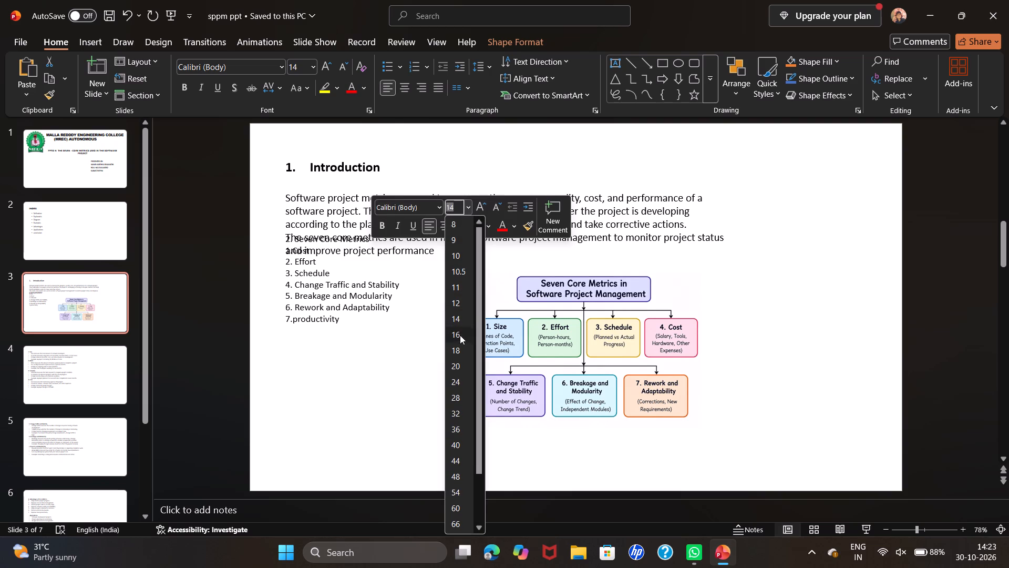
Move the Seven Core Metrics text box down, clear of the introduction text and aligned with its left edge.
left_click(436, 296)
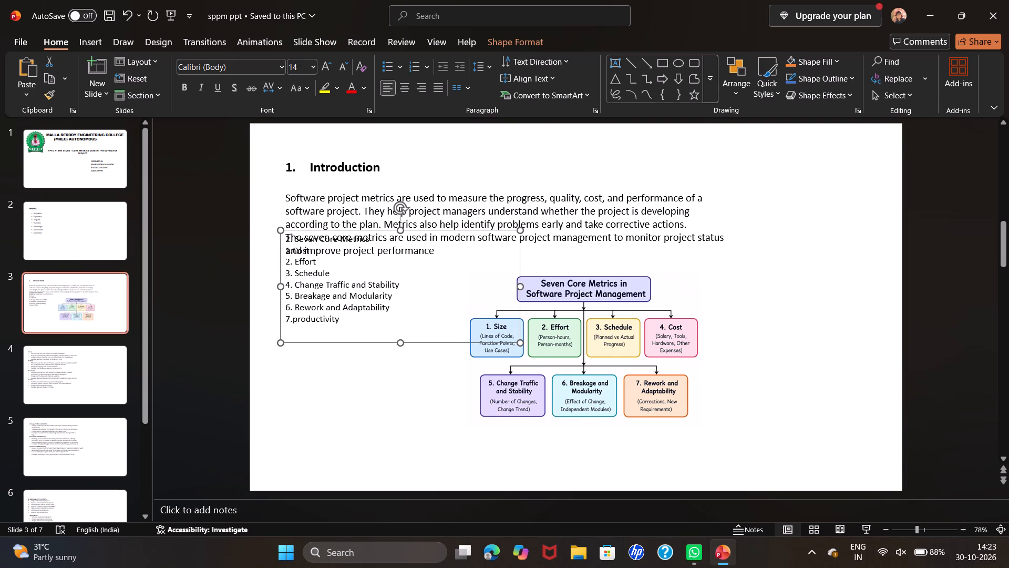
left_click_drag(281, 272, 272, 324)
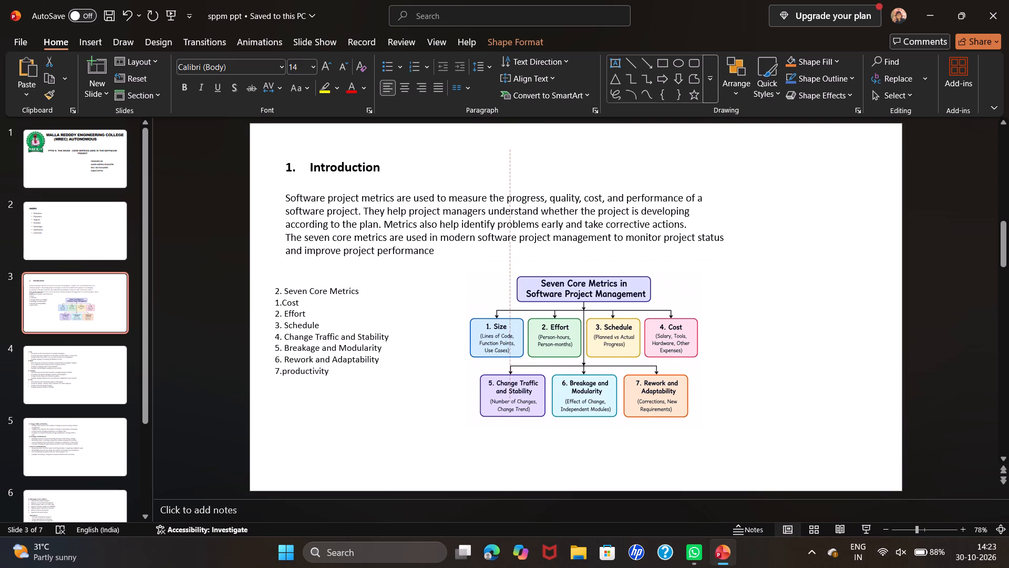
left_click_drag(272, 324, 284, 321)
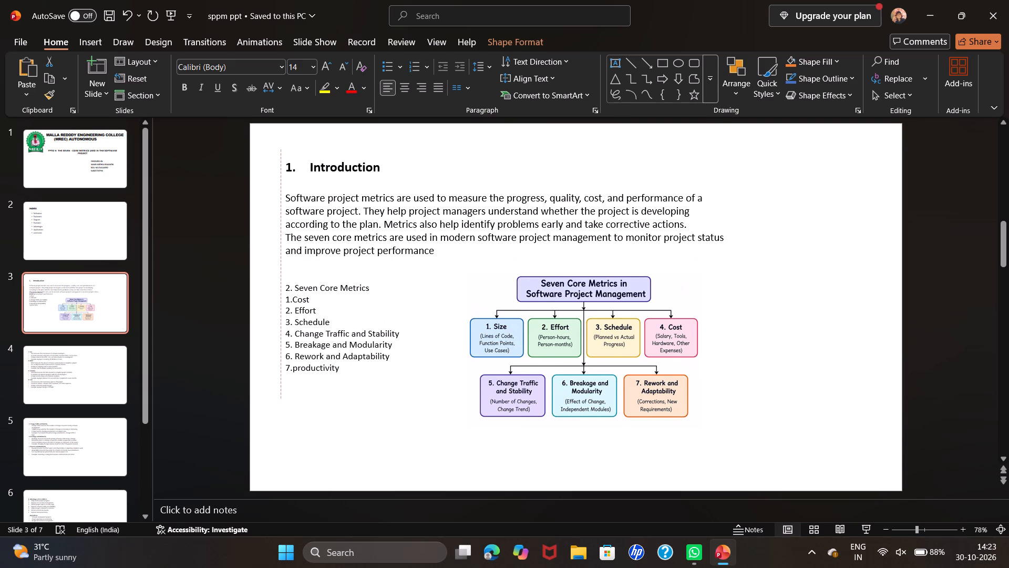
left_click_drag(284, 321, 283, 327)
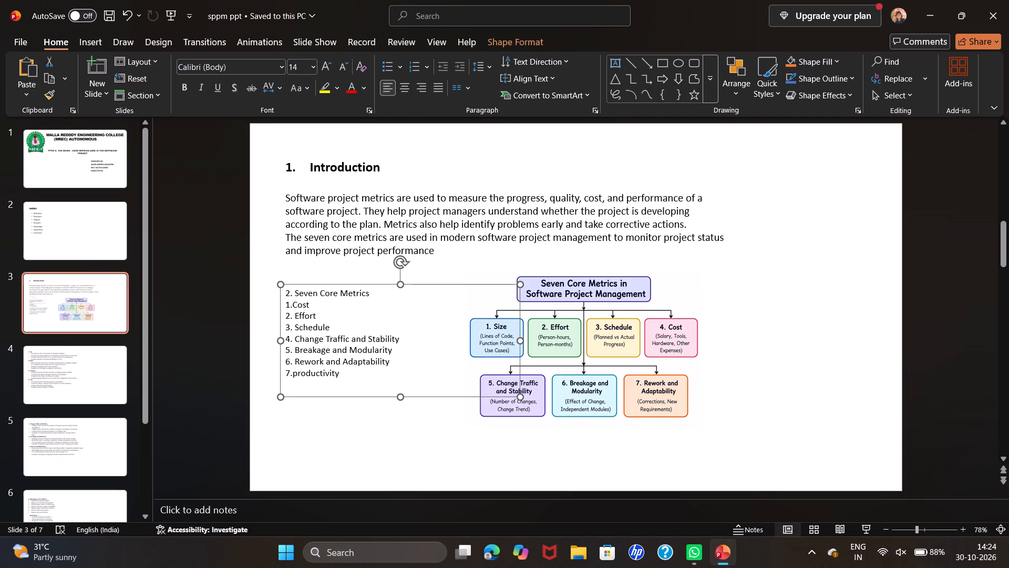
Format the "2. Seven Core Metrics" heading in bold at font size 20.
left_click_drag(287, 290, 308, 291)
left_click_drag(308, 291, 379, 293)
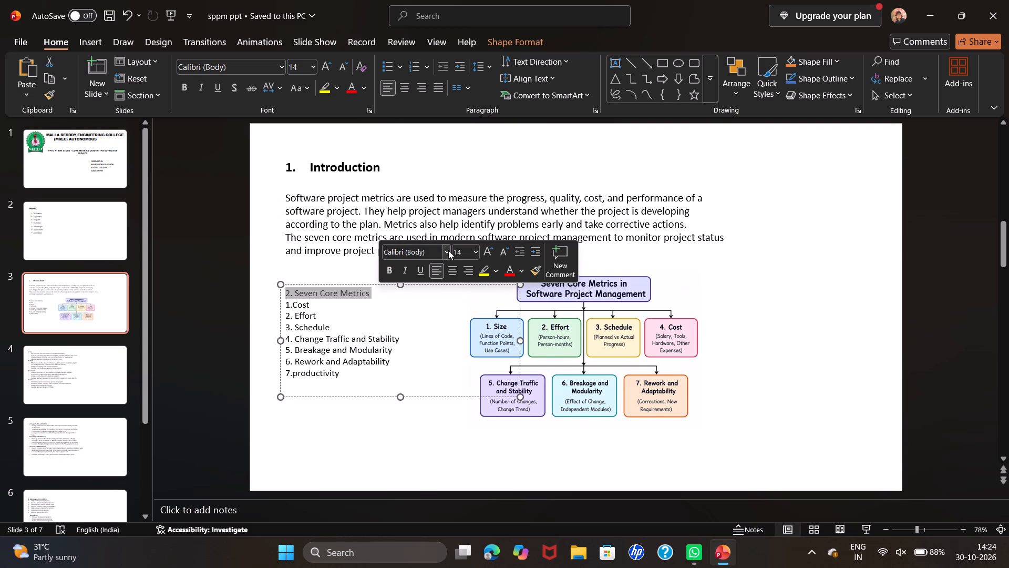
left_click(445, 253)
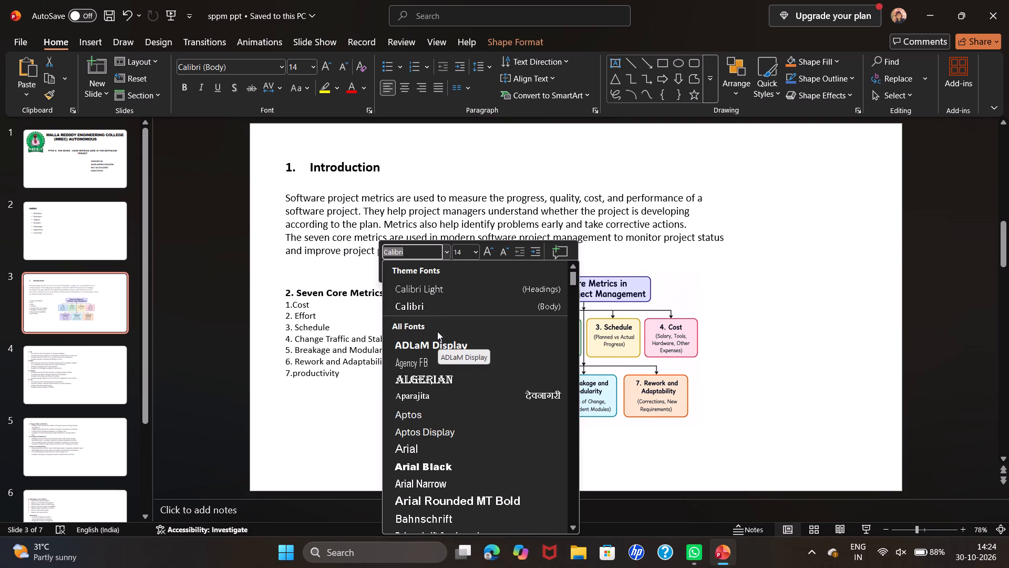
left_click(475, 247)
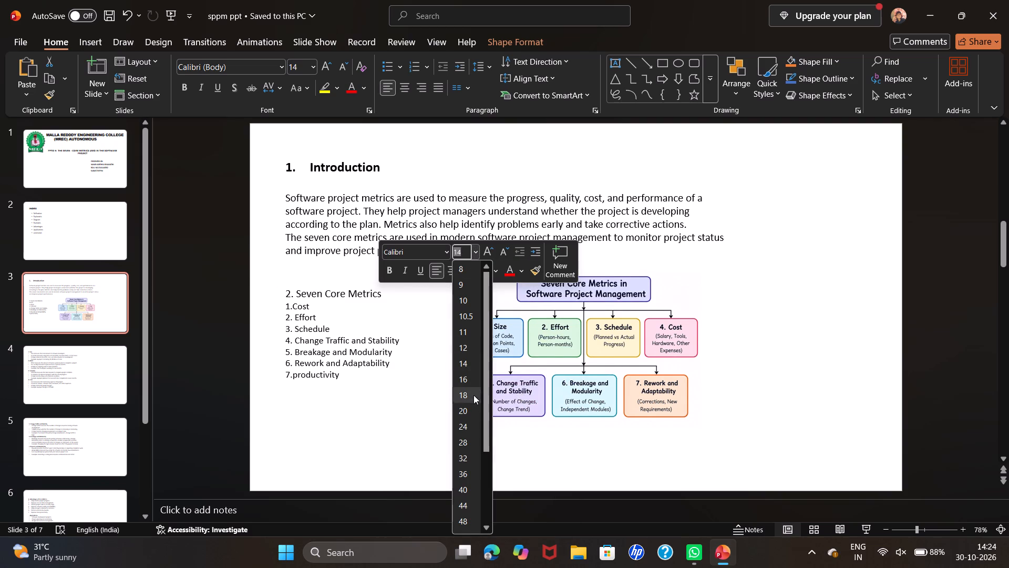
left_click(472, 404)
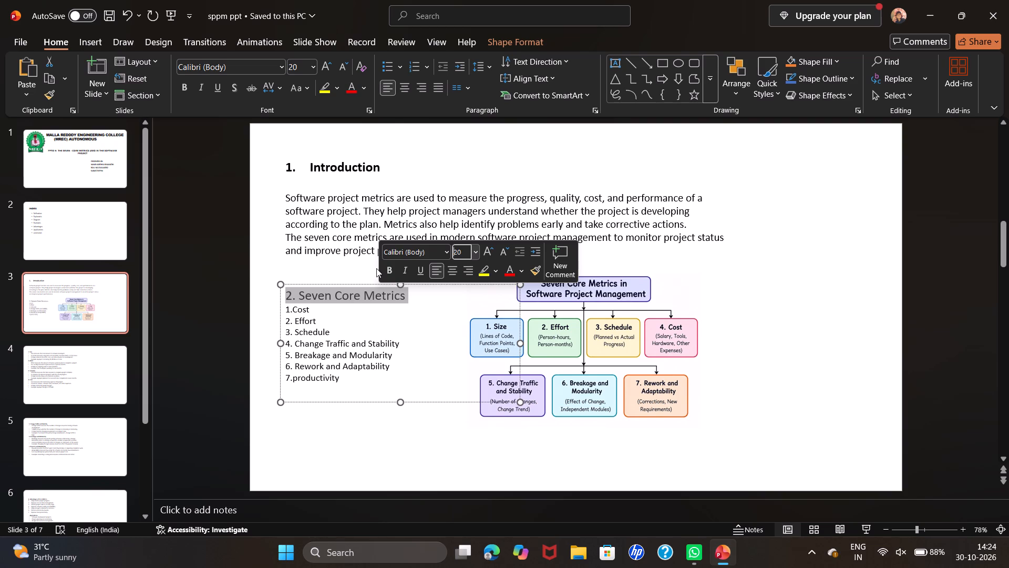
left_click(387, 273)
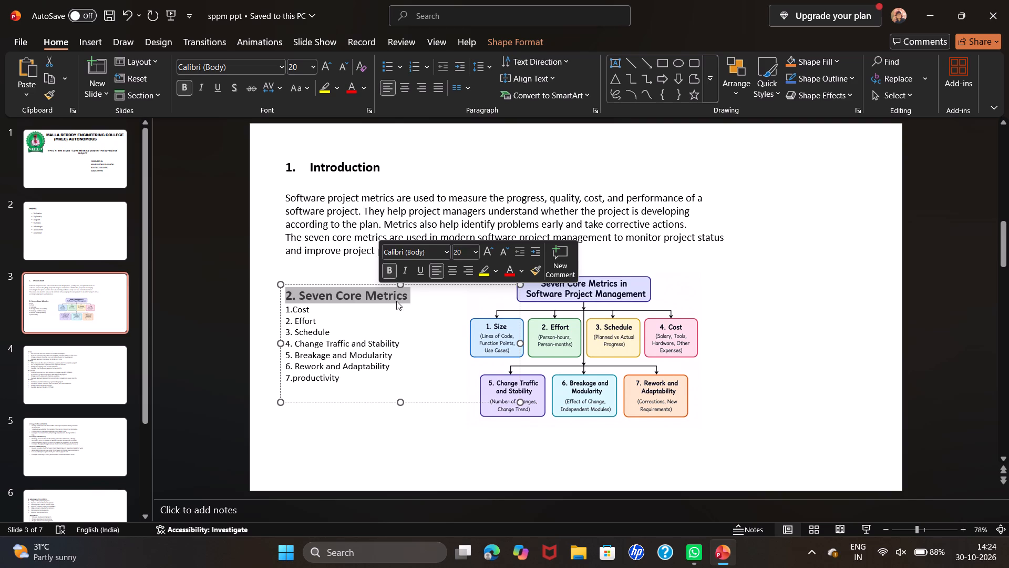
Insert a blank line between the Seven Core Metrics heading and the numbered list below it.
left_click(421, 293)
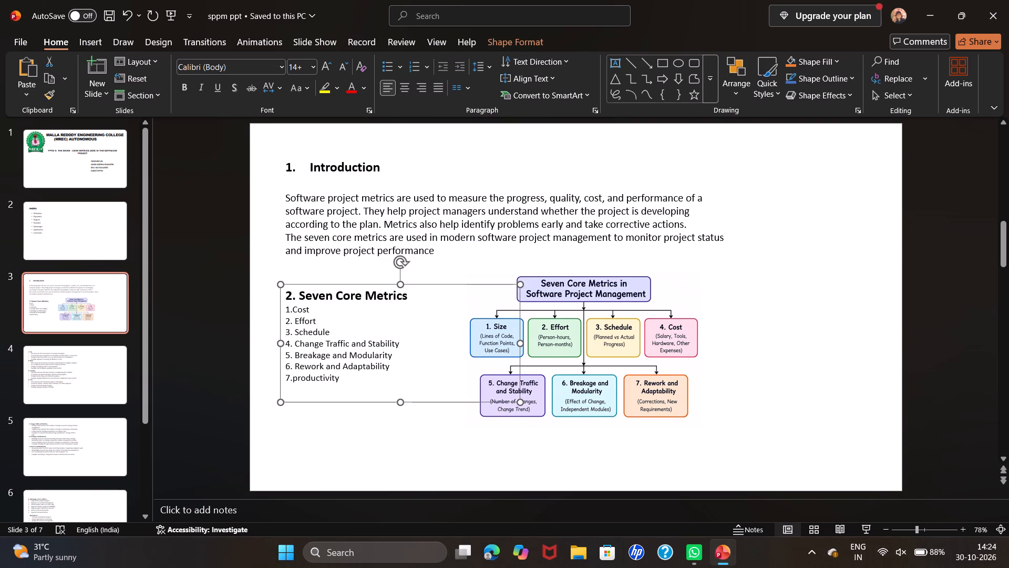
left_click(410, 297)
left_click(416, 293)
left_click(412, 331)
left_click(379, 328)
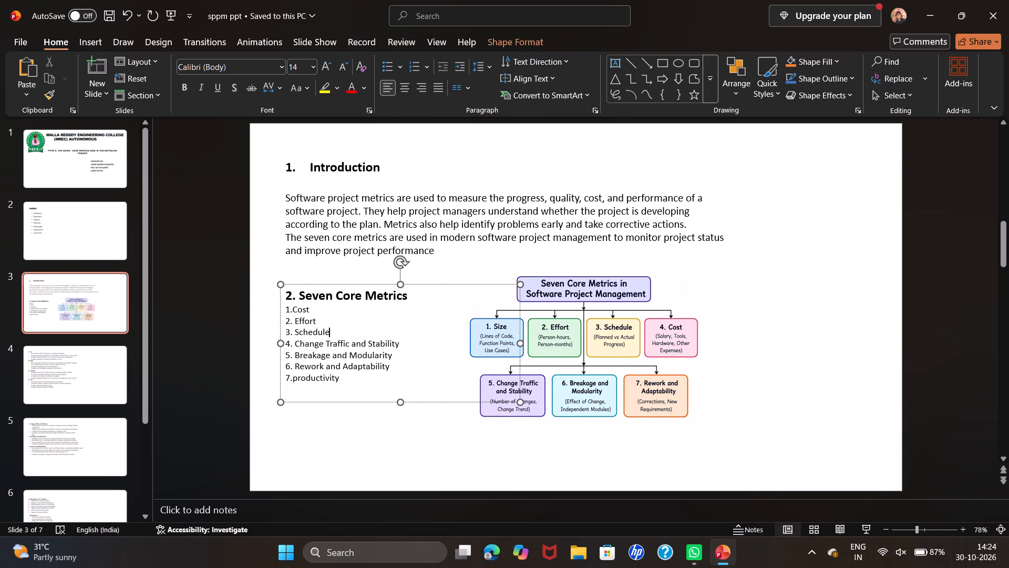
key("Down")
key("Up")
key("Up")
key("Up")
key("Up")
key("Right")
key("Right")
key("Right")
key("Right")
key("Right")
key("Right")
key("Right")
key("Right")
key("Right")
key("Right")
key("Right")
key("Right")
key("Right")
key("Return")
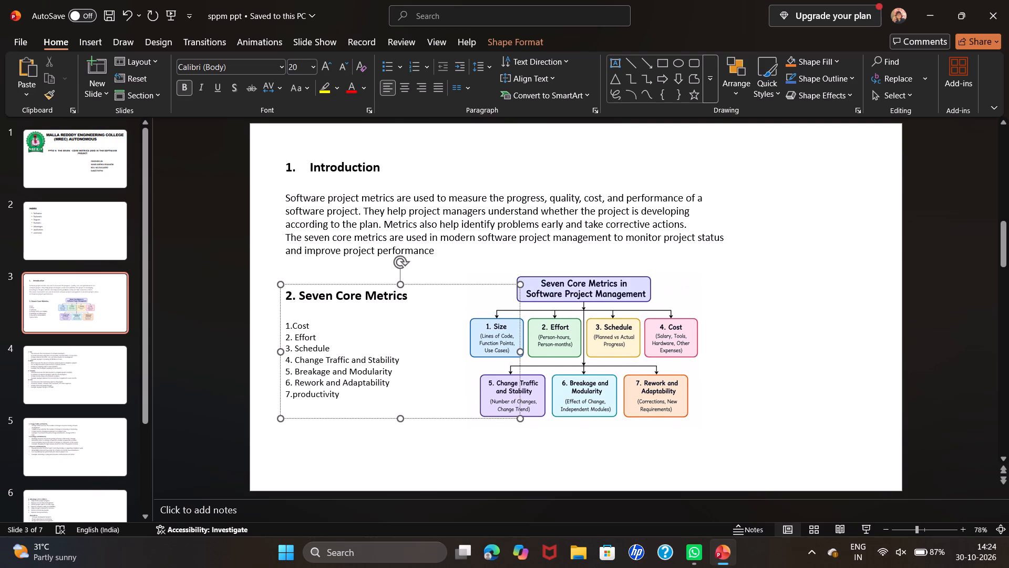
Set the seven-item metrics list, from Cost to productivity, to font size 18.
left_click_drag(288, 325, 320, 331)
left_click_drag(320, 331, 357, 406)
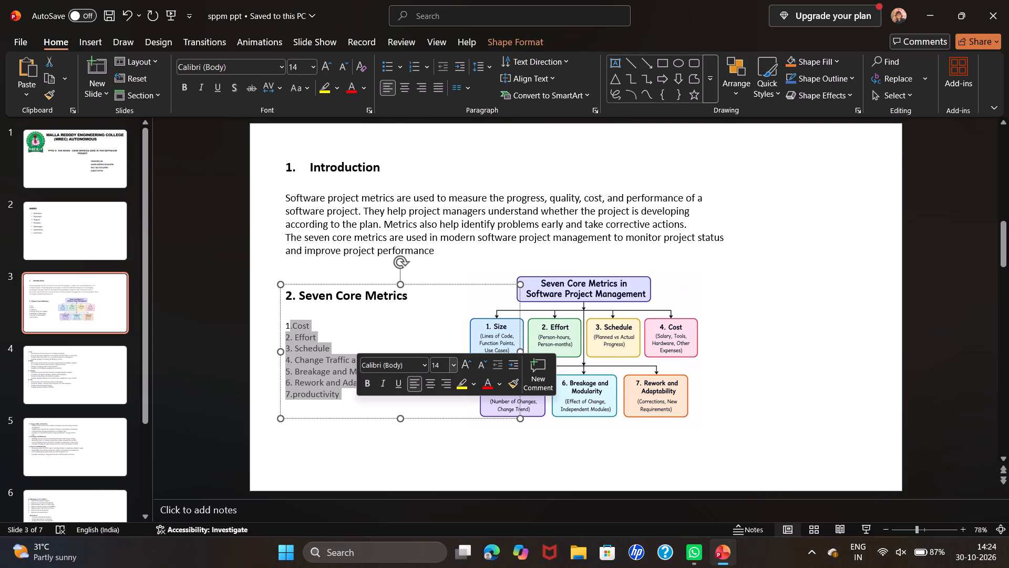
left_click(451, 364)
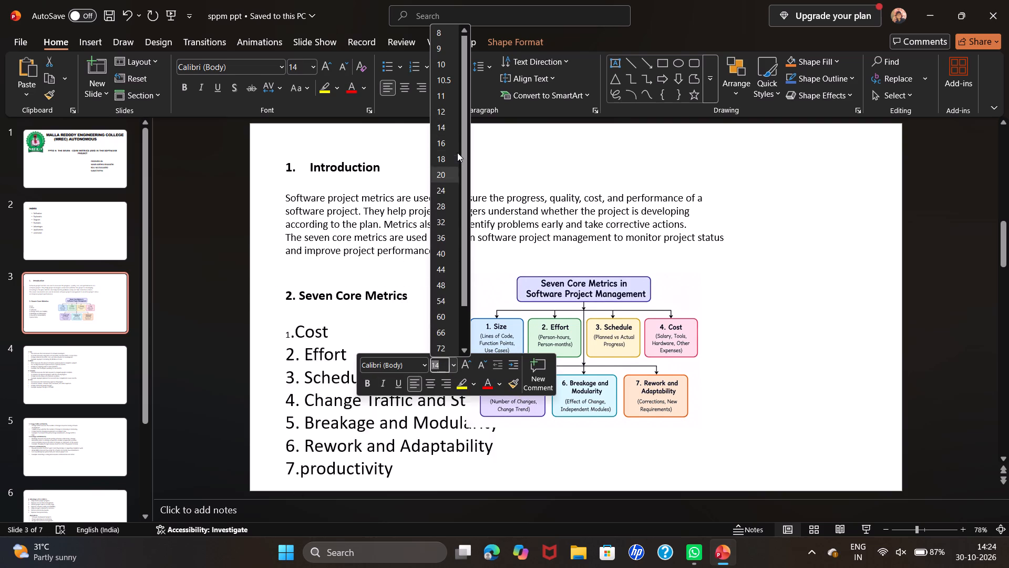
left_click(447, 142)
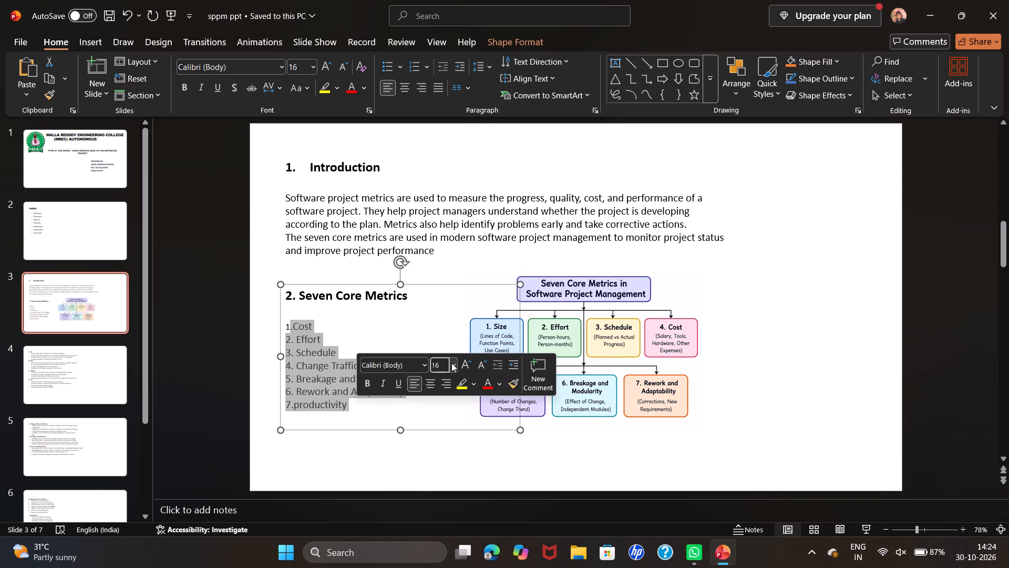
left_click(451, 363)
left_click(450, 156)
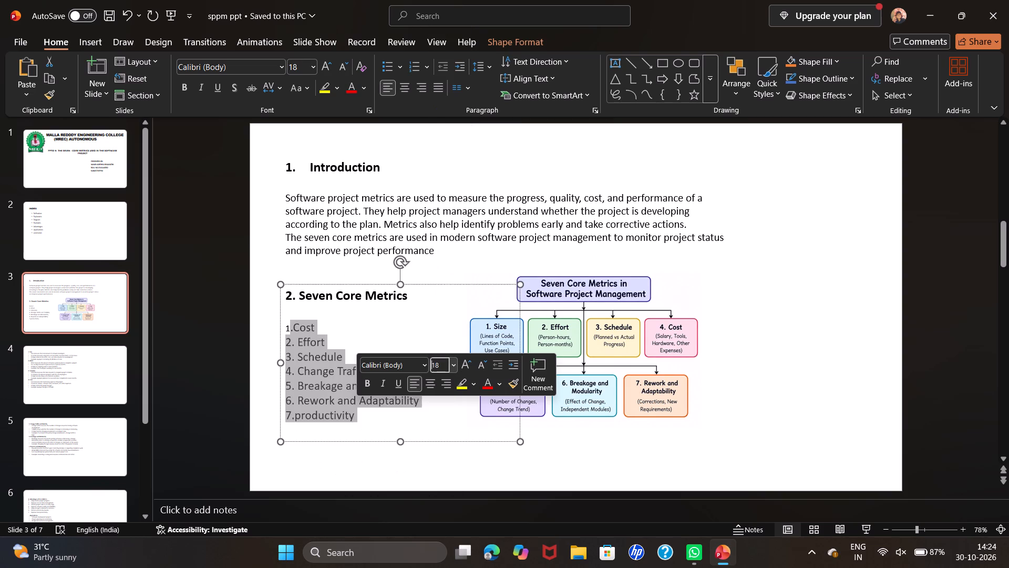
Set the "1." in front of Cost in the metrics list to font size 18, like the other items.
left_click(294, 324)
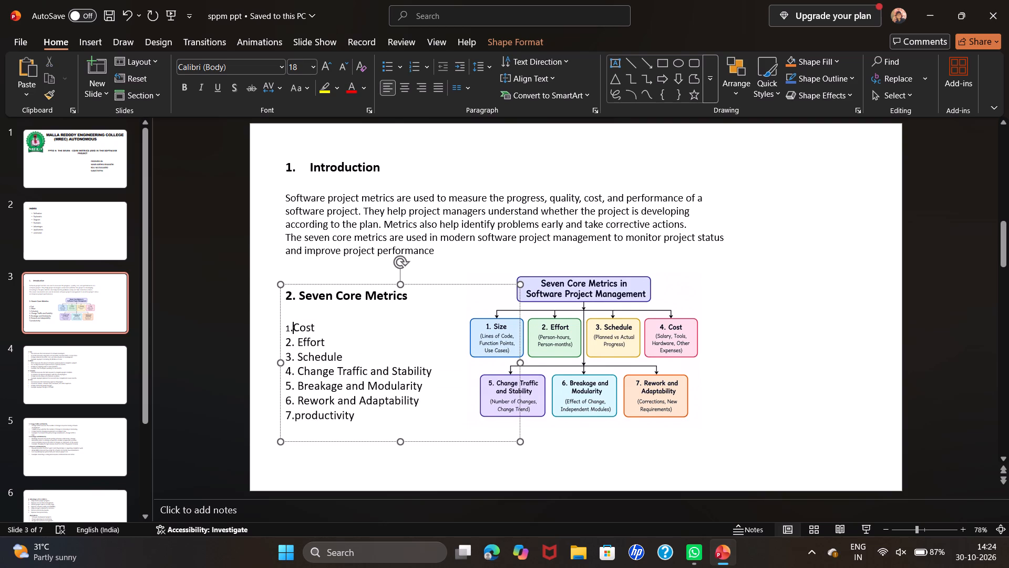
key("backslash")
key("BackSpace")
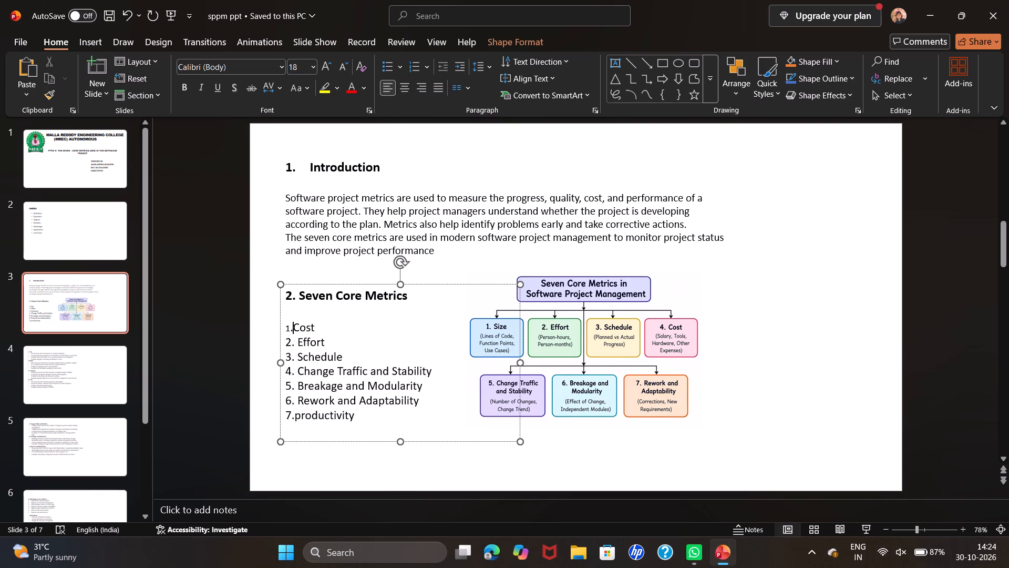
left_click(294, 324)
left_click_drag(286, 329, 303, 328)
left_click(400, 288)
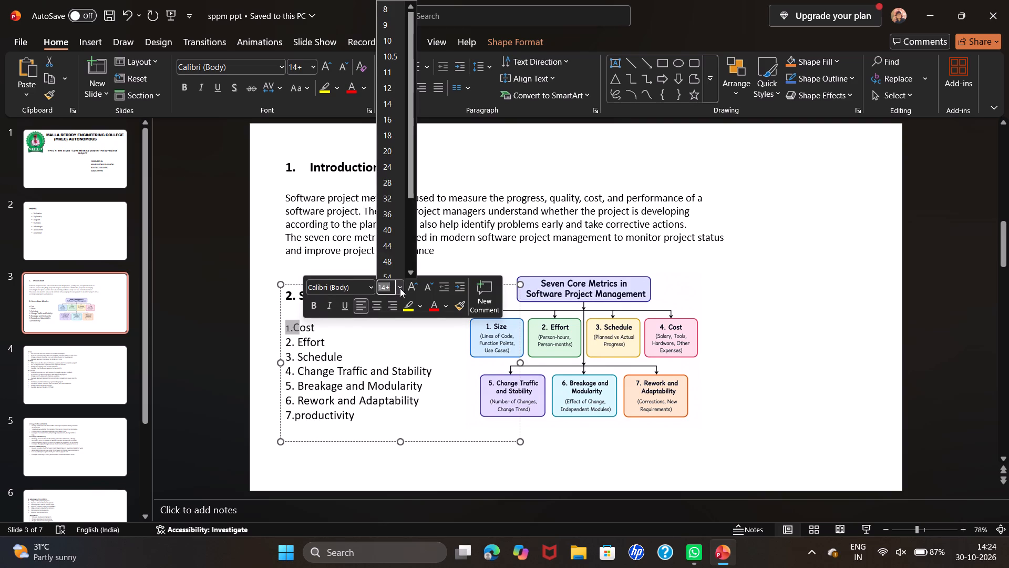
left_click(394, 134)
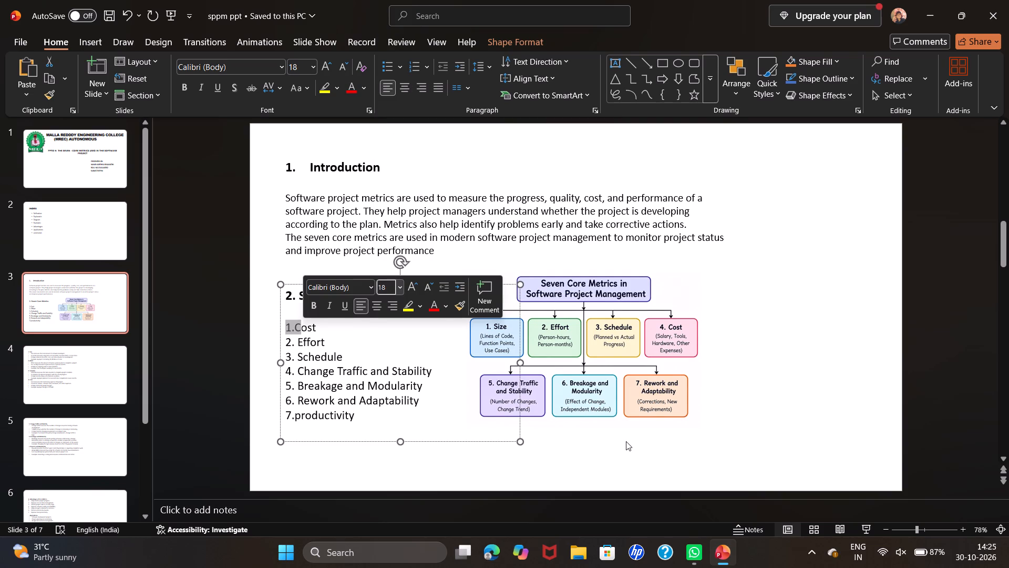
left_click(626, 441)
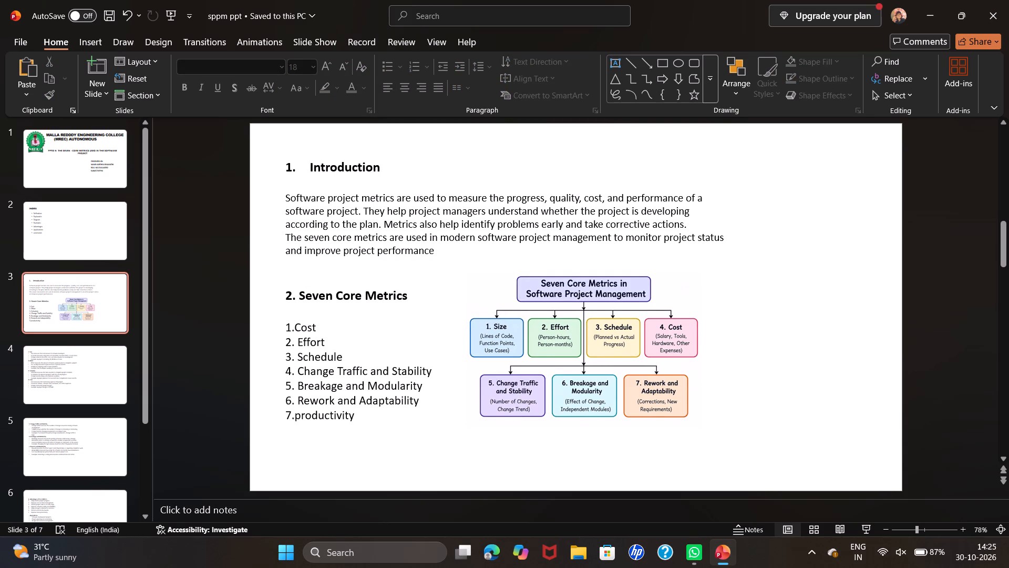
Shift the Seven Core Metrics diagram right, away from the list, and enlarge it to nearly fill the slide's free right side.
left_click_drag(627, 306, 700, 306)
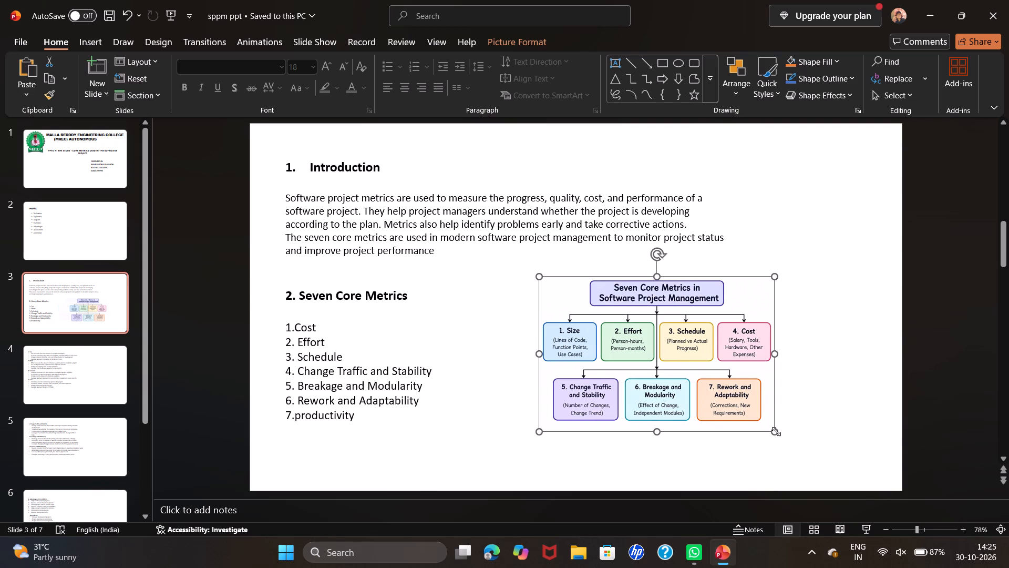
left_click_drag(775, 354, 811, 357)
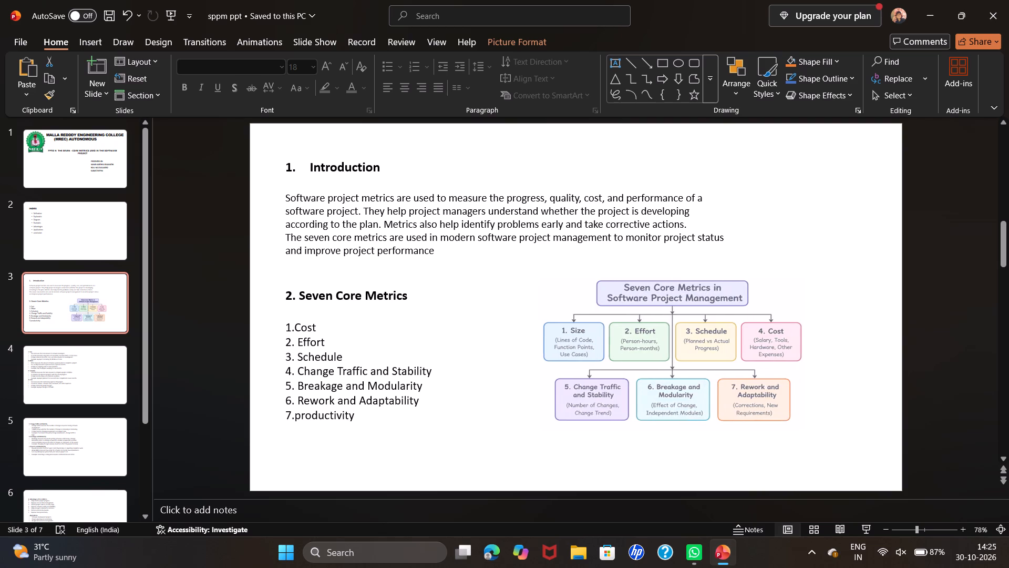
left_click_drag(811, 357, 841, 354)
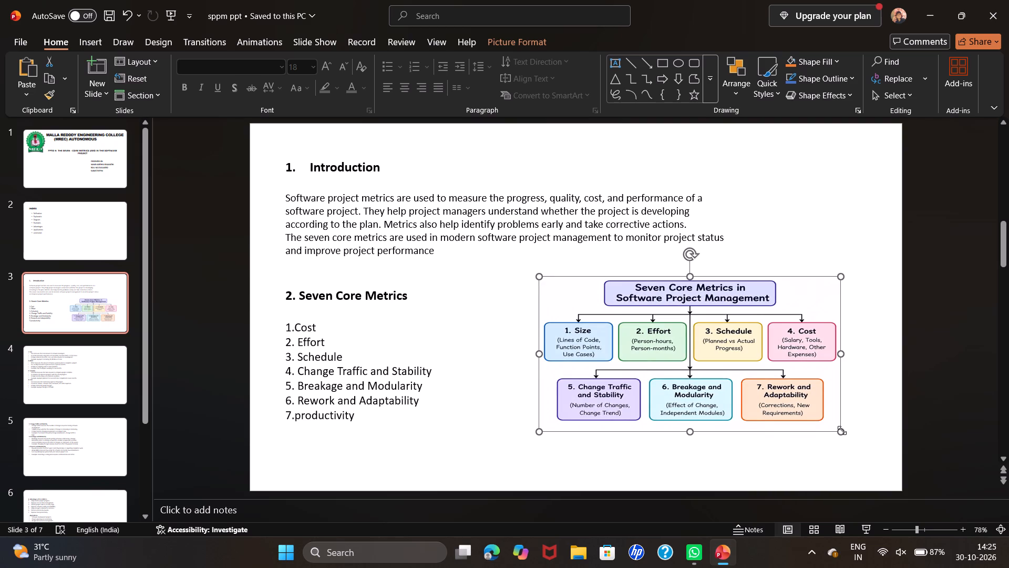
left_click_drag(841, 431, 853, 444)
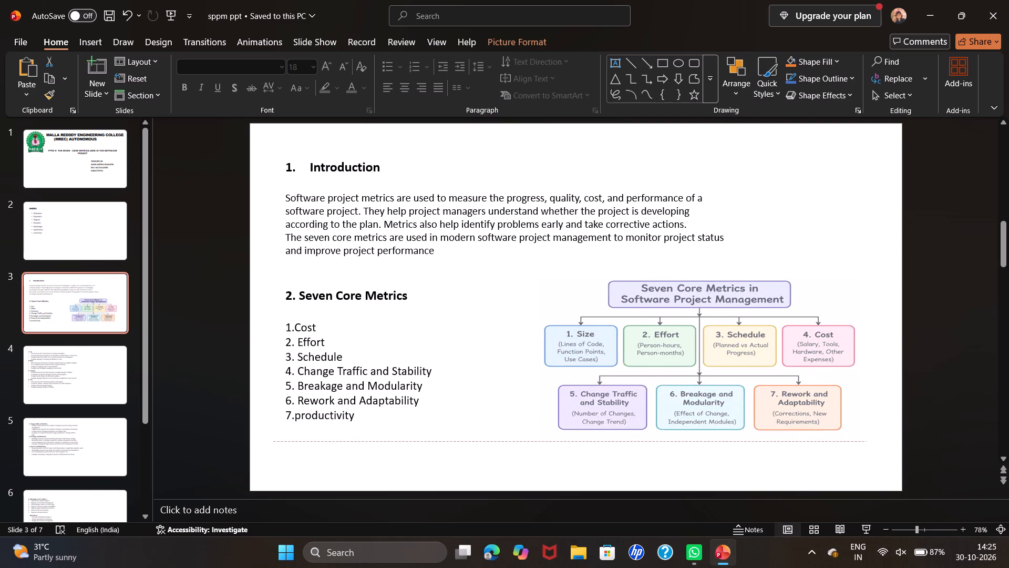
left_click_drag(853, 444, 857, 447)
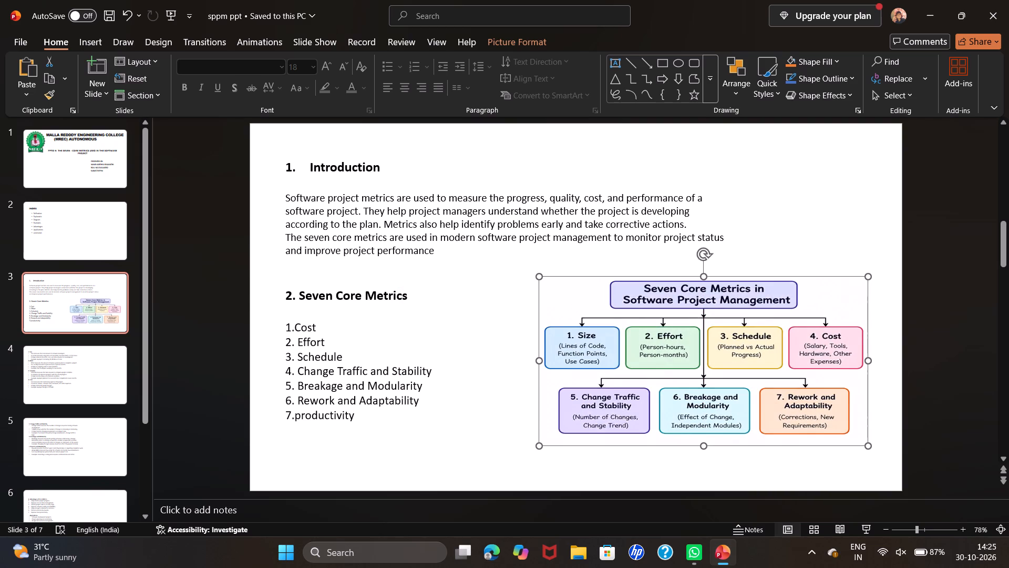
On slide 4, set all text in the Size and Effort text box to font size 18.
left_click(63, 366)
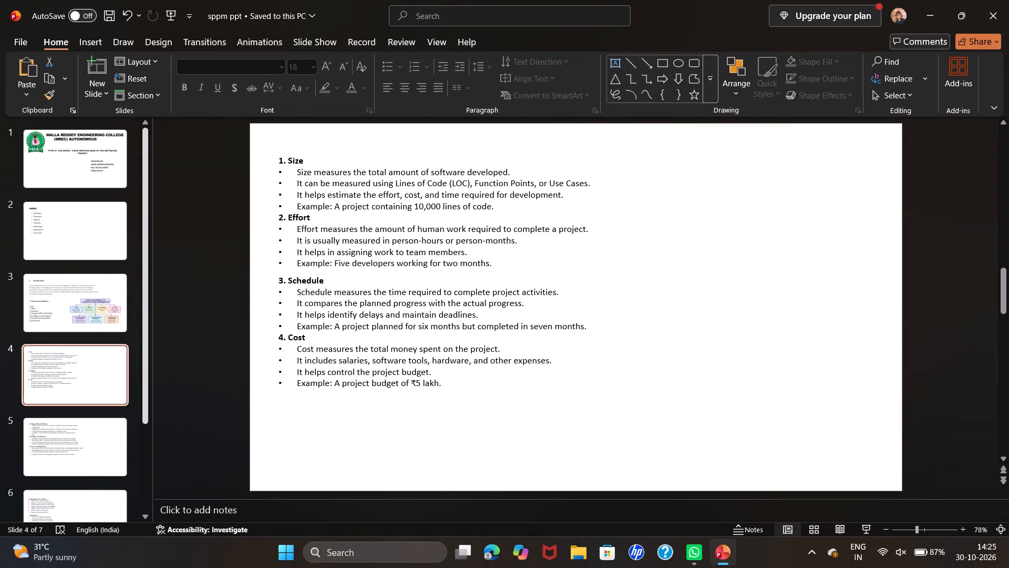
left_click_drag(280, 158, 281, 159)
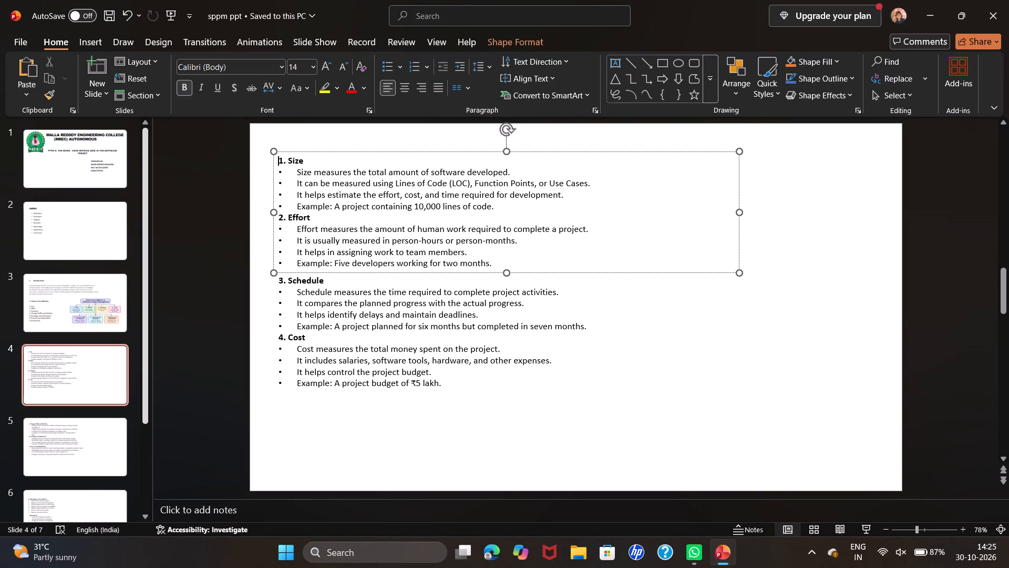
left_click_drag(281, 159, 532, 518)
scroll(466, 501, "up", 1)
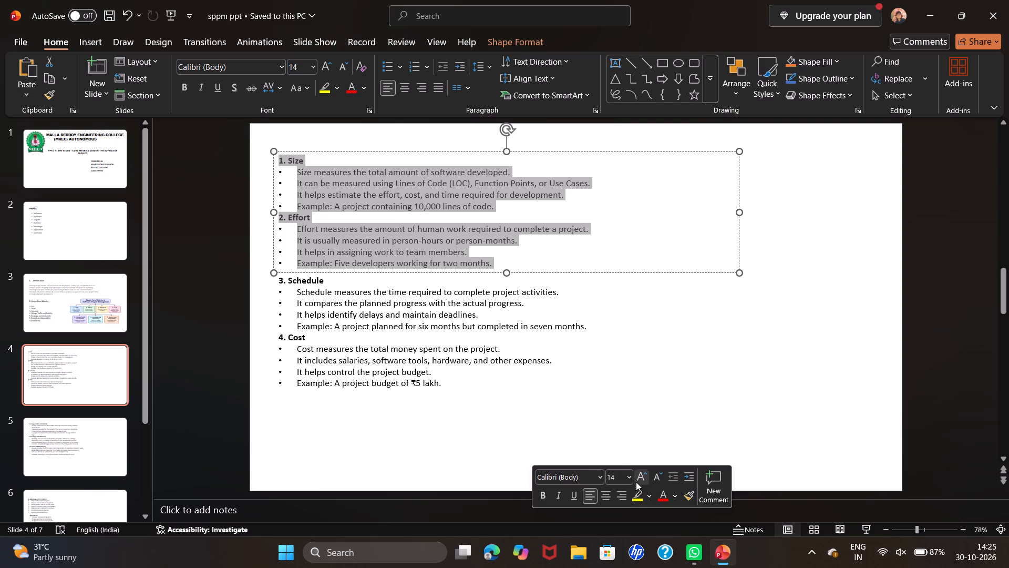
left_click(629, 478)
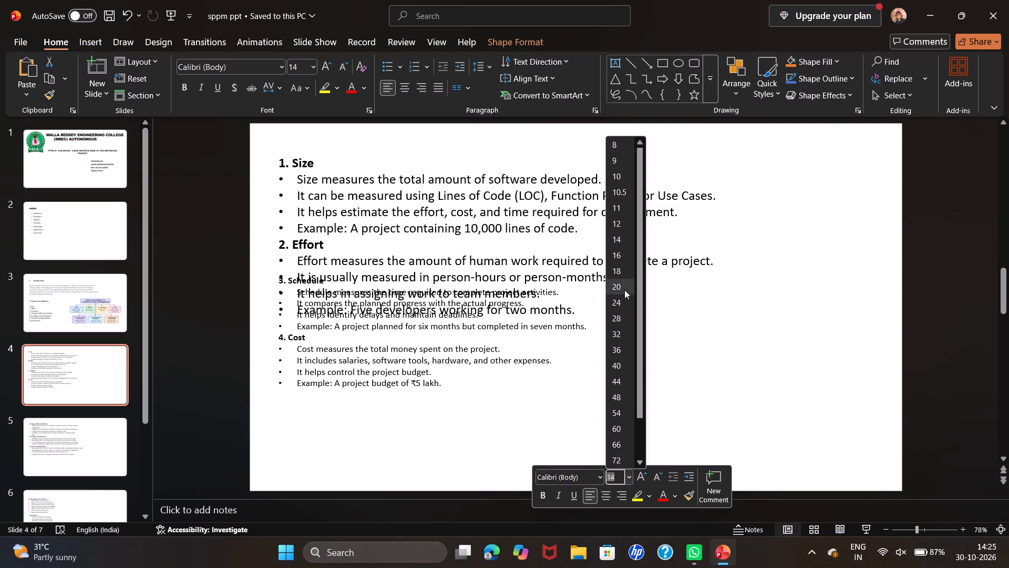
left_click(623, 267)
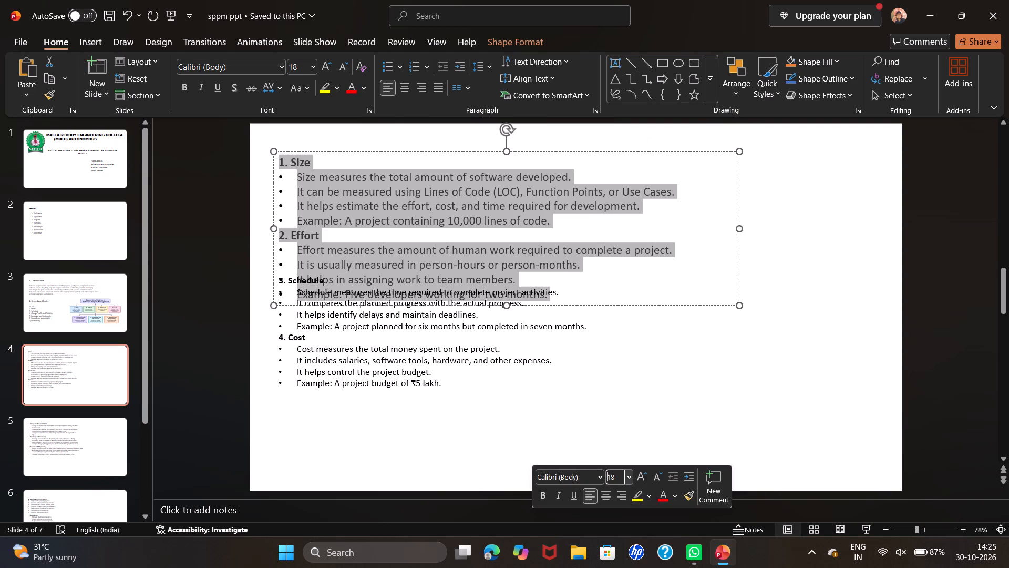
Set the "1. Size" heading to font size 20.
left_click_drag(327, 158, 281, 154)
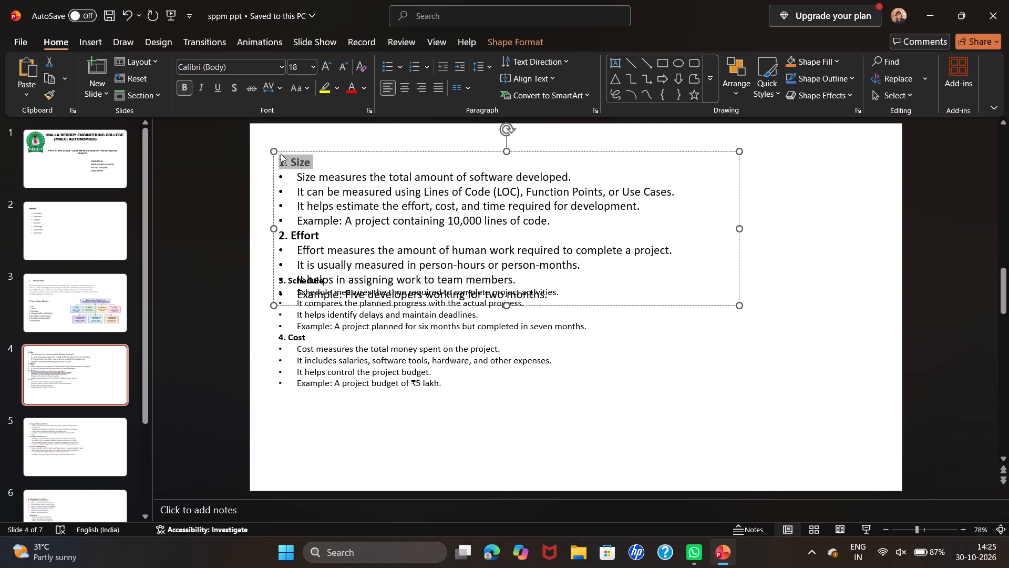
left_click_drag(281, 154, 277, 155)
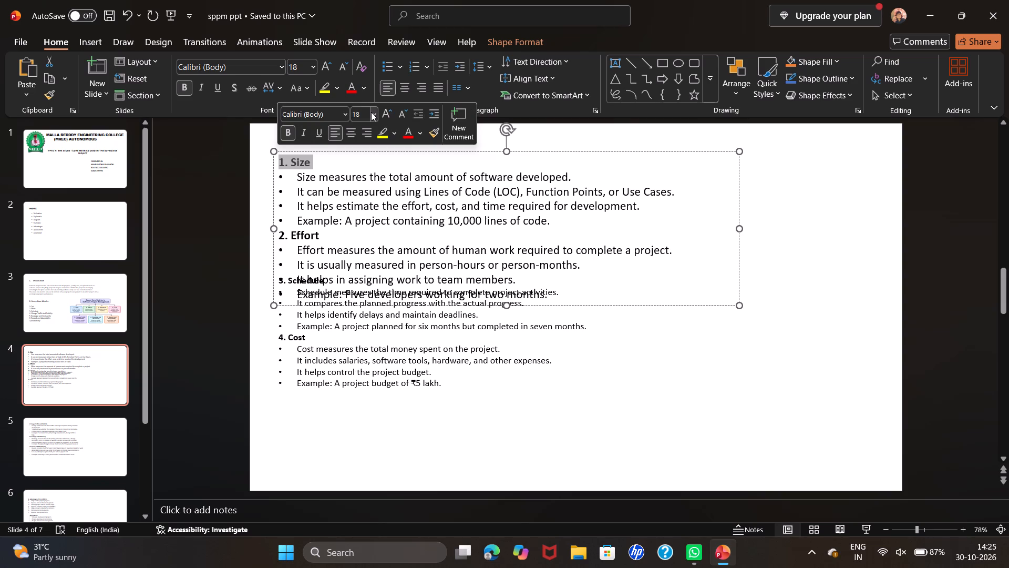
left_click(371, 112)
left_click(367, 269)
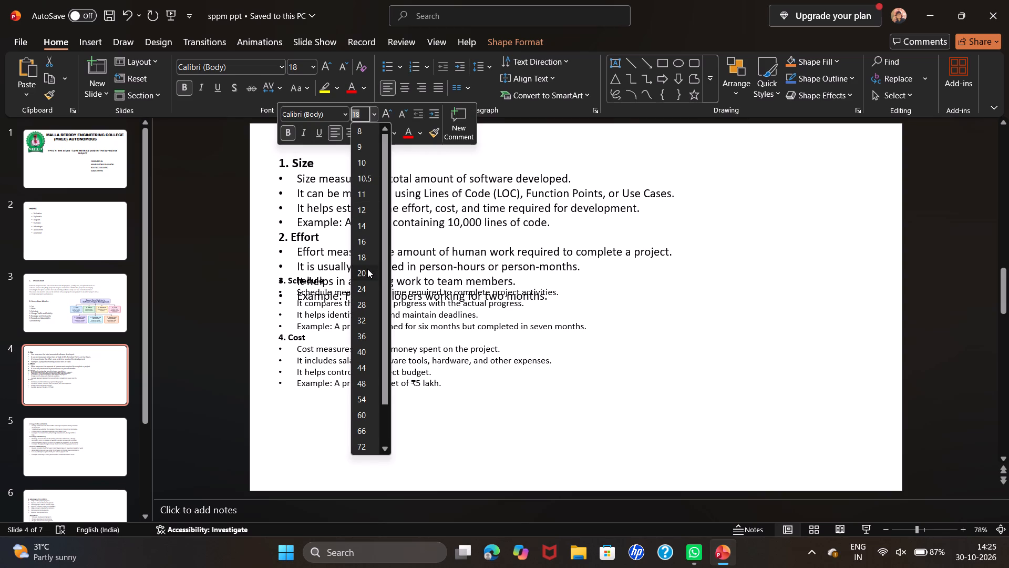
Move the Schedule and Cost text box below the Effort section so the two boxes no longer overlap.
left_click_drag(611, 361, 323, 210)
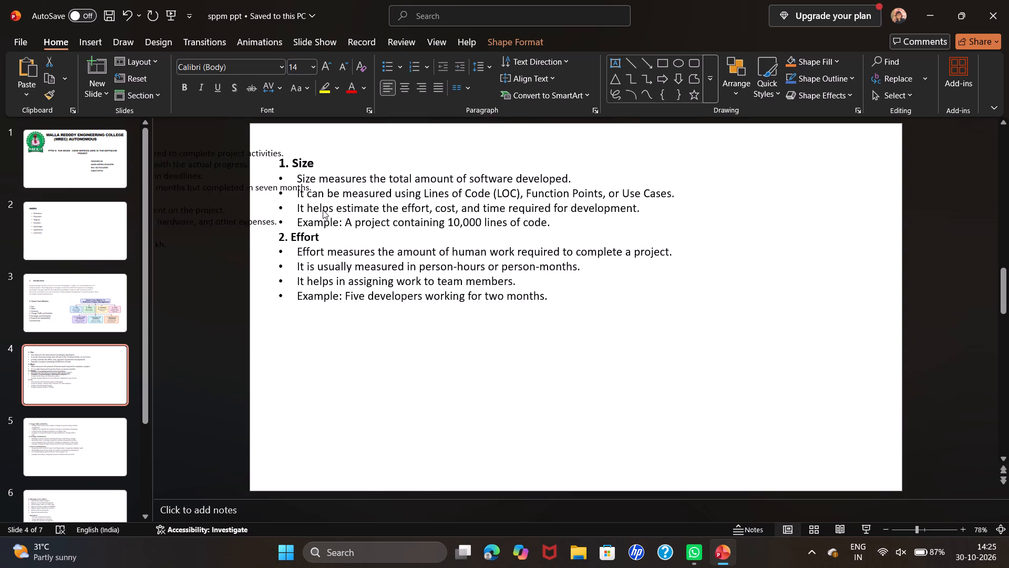
left_click_drag(323, 210, 672, 402)
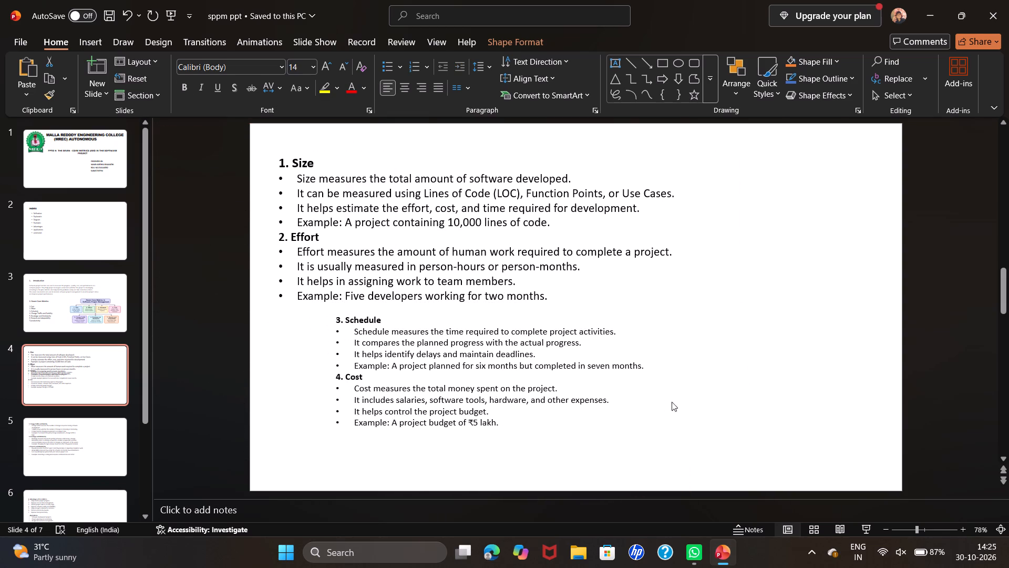
left_click_drag(672, 402, 683, 412)
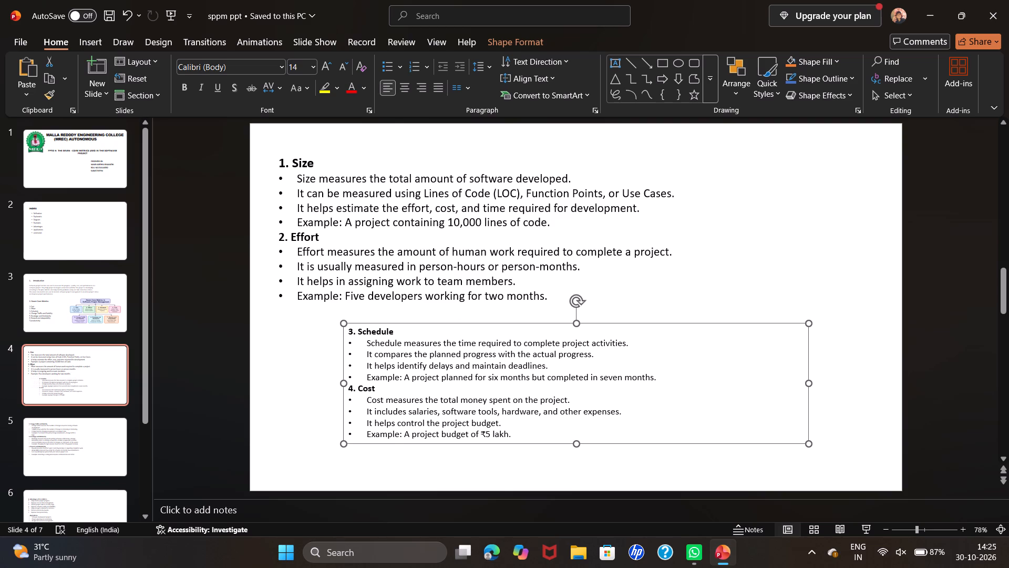
Set the "2. Effort" heading to font size 20.
left_click_drag(322, 234, 274, 230)
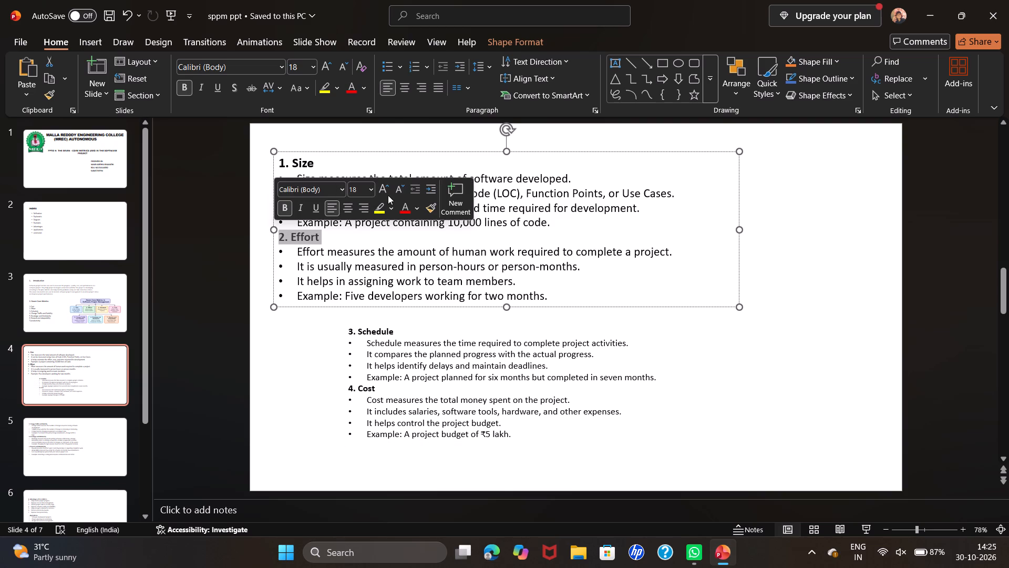
left_click(369, 189)
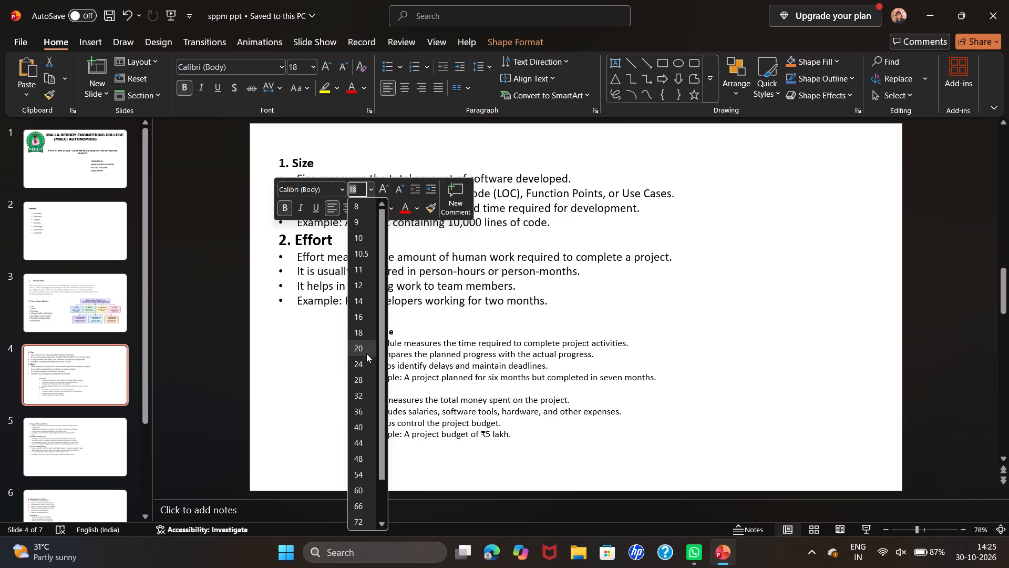
left_click(367, 350)
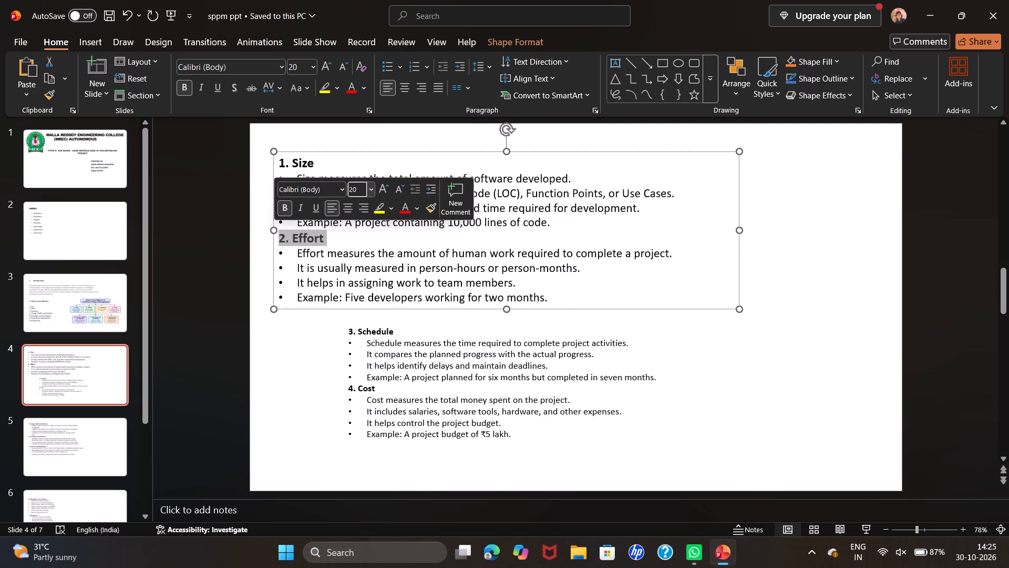
Copy the whole Schedule and Cost text and delete it from its text box.
left_click(346, 349)
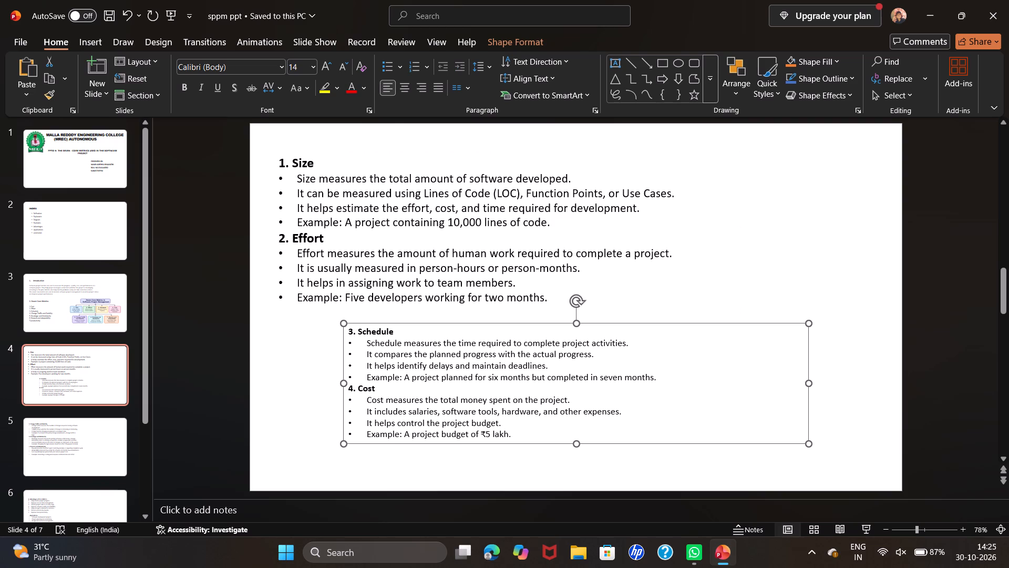
left_click_drag(349, 330, 354, 340)
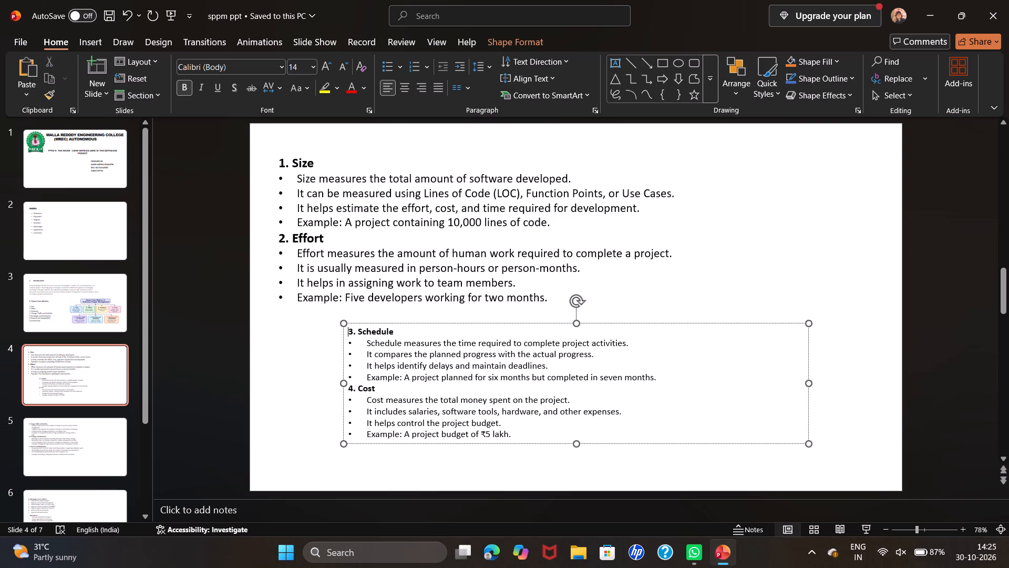
left_click_drag(354, 340, 524, 447)
key("ctrl+c")
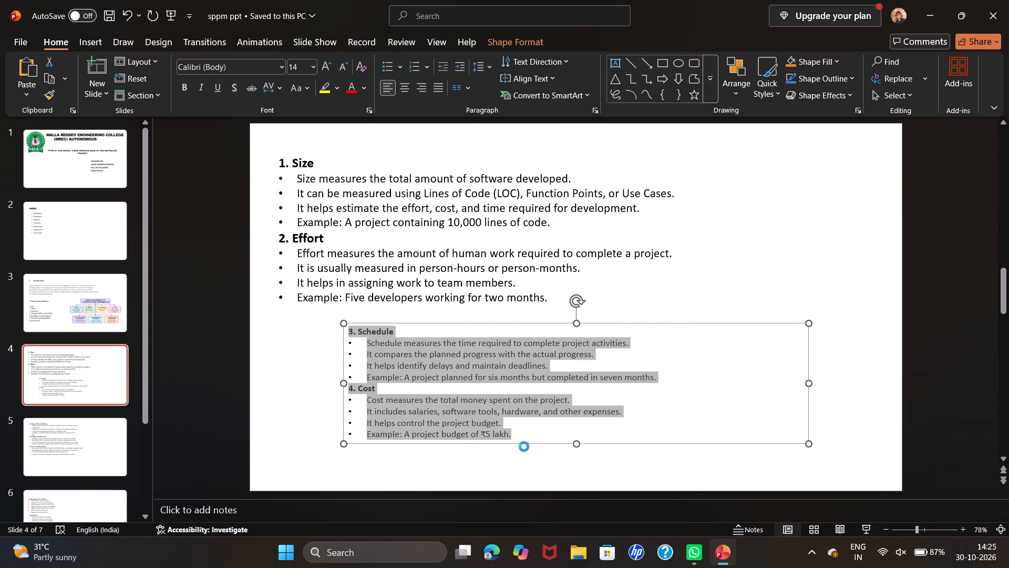
key("BackSpace")
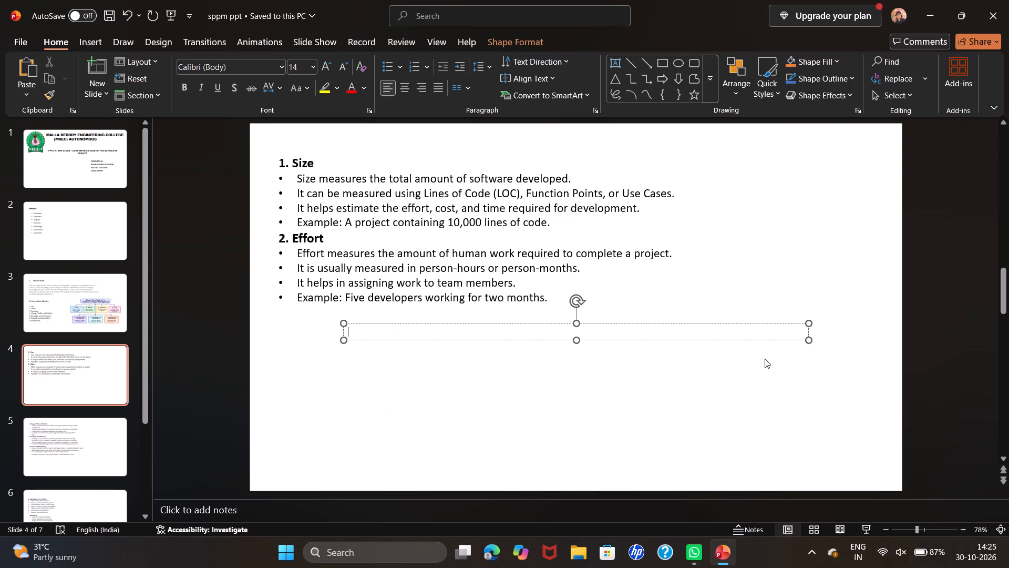
Cut the emptied Schedule and Cost text box from slide 4.
right_click(692, 331)
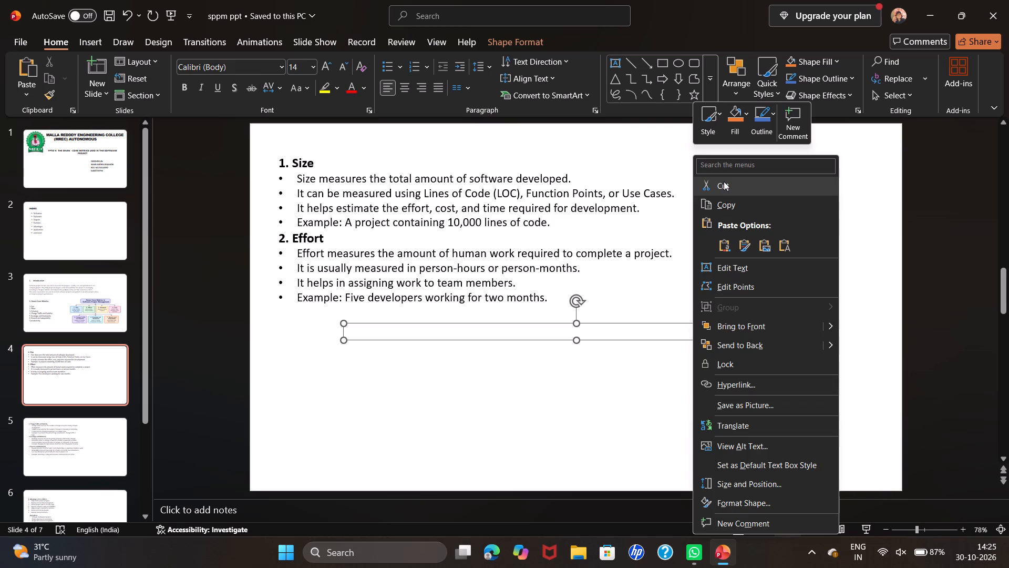
left_click(724, 181)
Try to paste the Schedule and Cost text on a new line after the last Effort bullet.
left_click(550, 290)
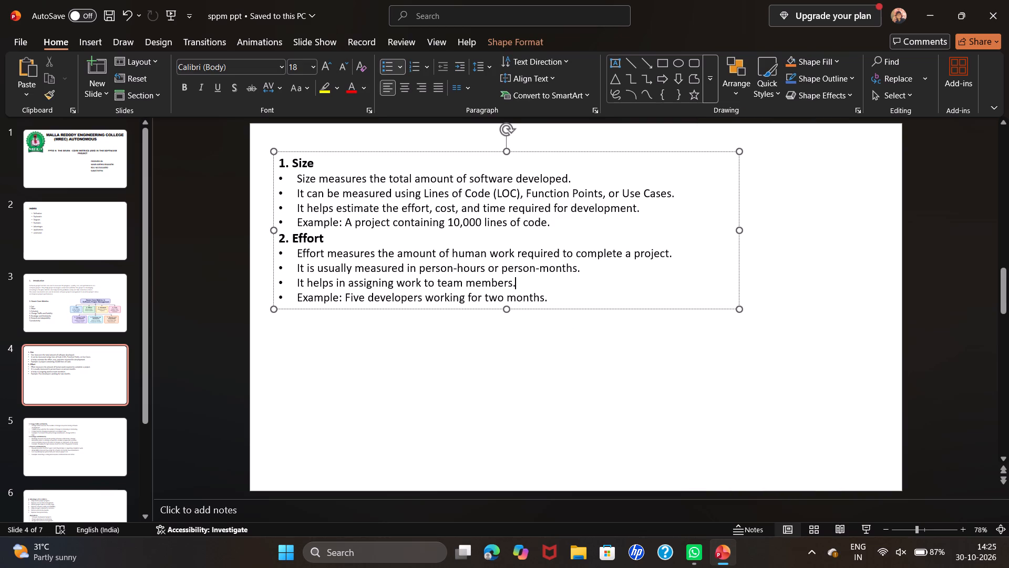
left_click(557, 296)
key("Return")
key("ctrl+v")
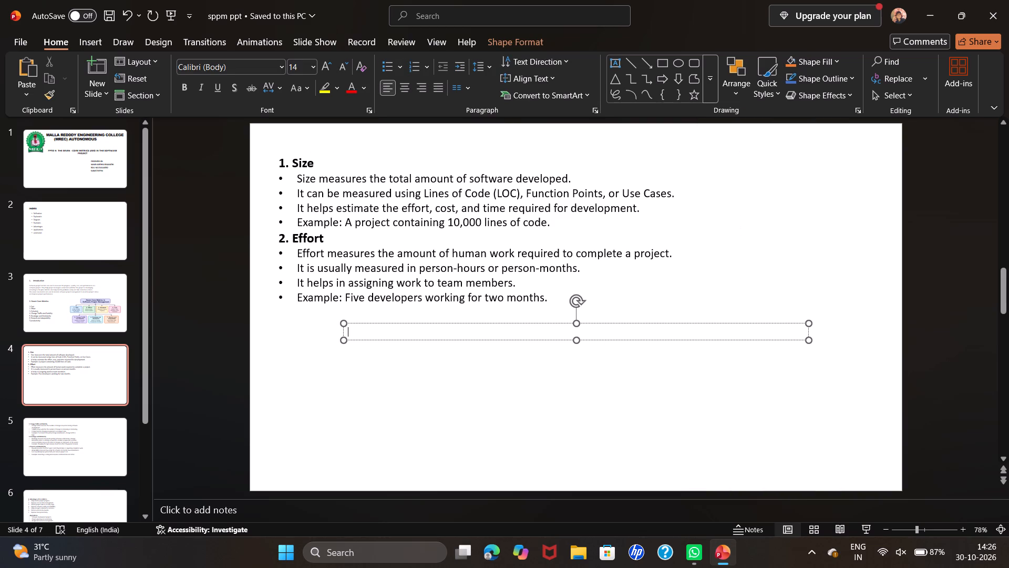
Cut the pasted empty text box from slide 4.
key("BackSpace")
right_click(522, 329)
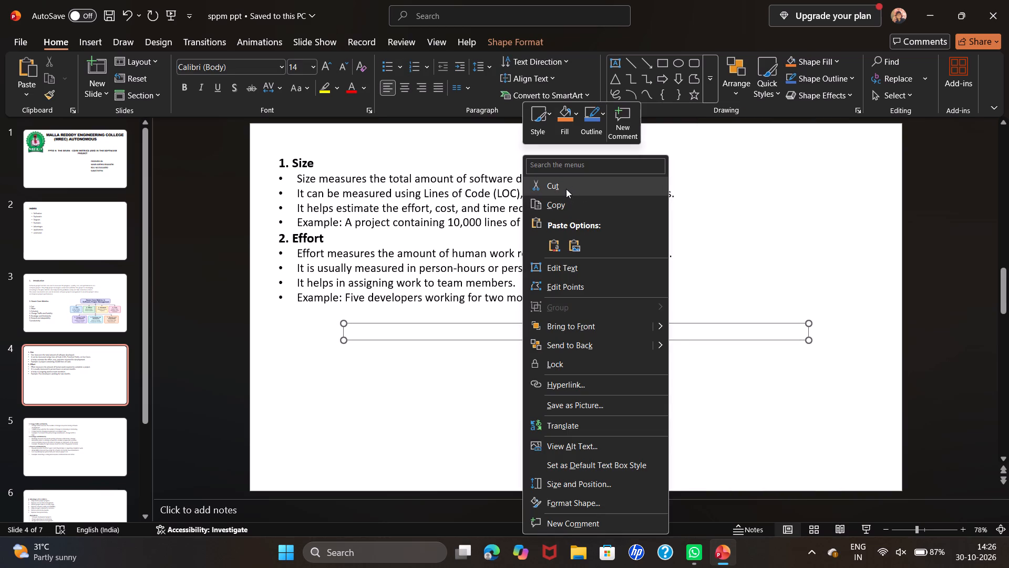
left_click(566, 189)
Add a new line after the last Effort bullet and try again to paste the Schedule and Cost text there.
left_click(550, 297)
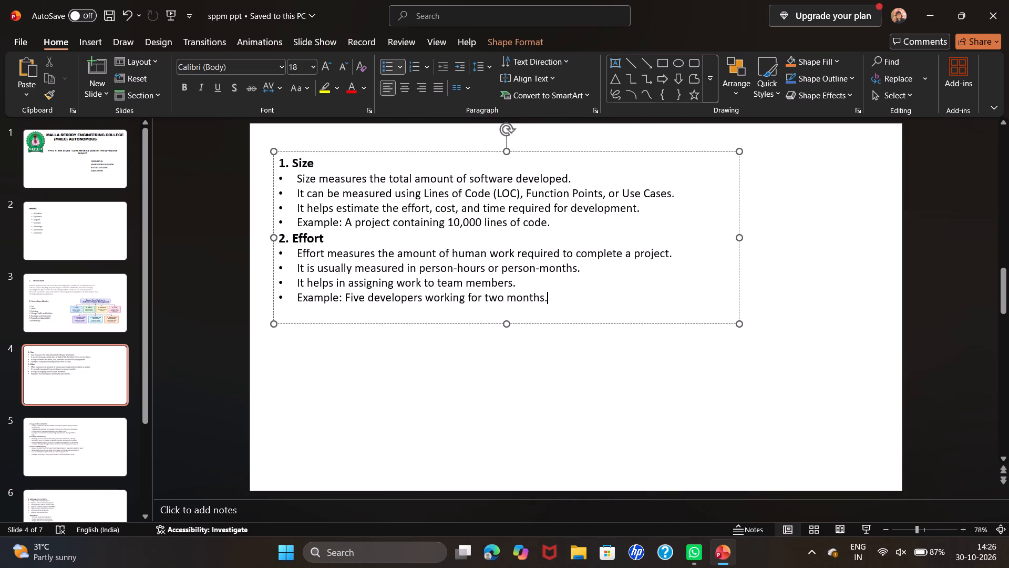
key("Return")
key("ctrl+v")
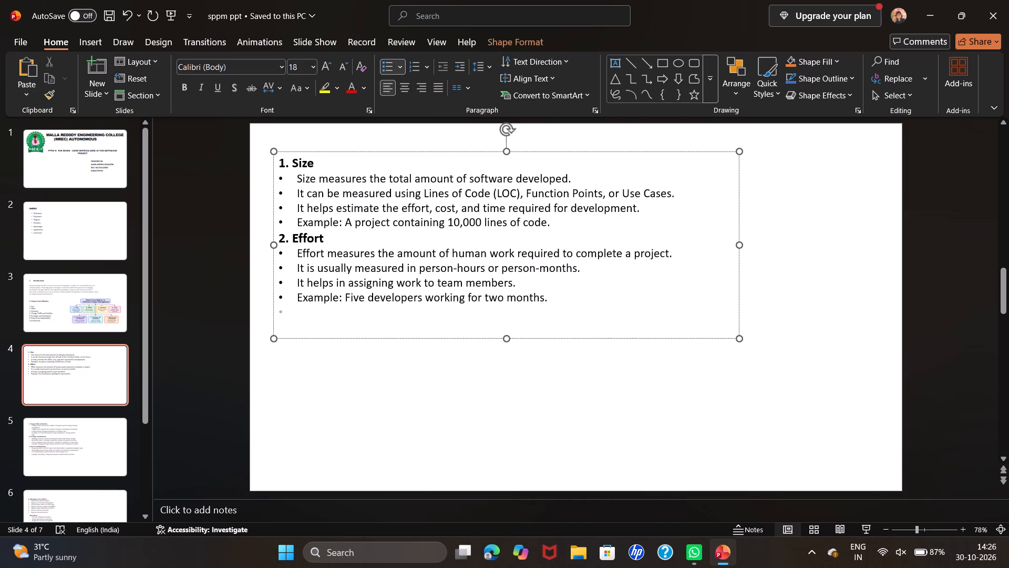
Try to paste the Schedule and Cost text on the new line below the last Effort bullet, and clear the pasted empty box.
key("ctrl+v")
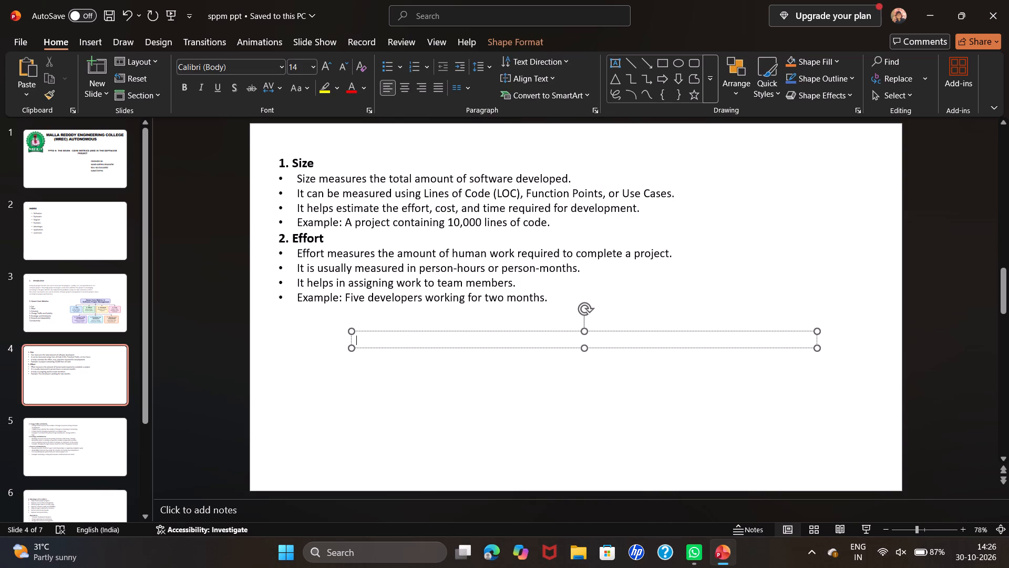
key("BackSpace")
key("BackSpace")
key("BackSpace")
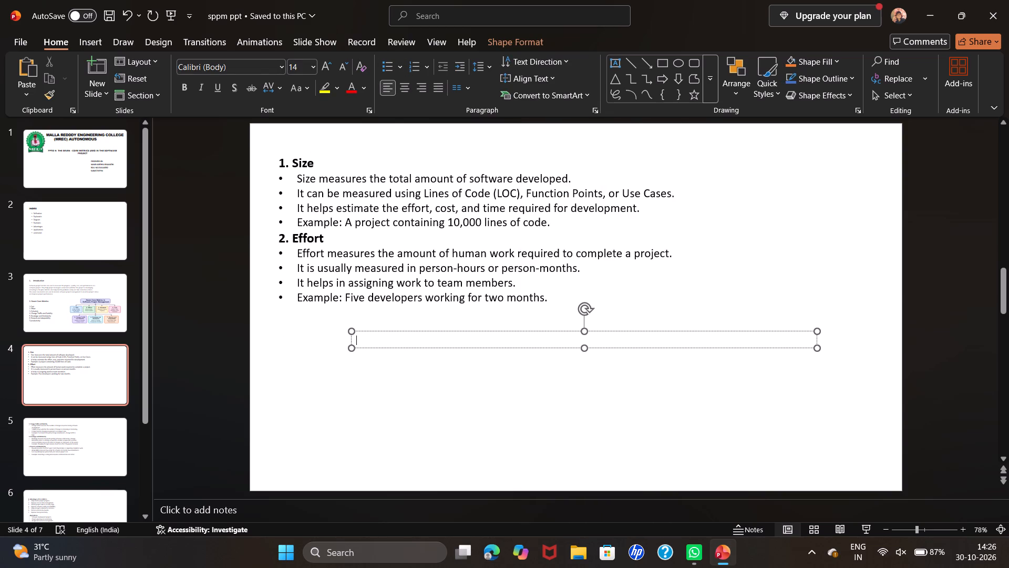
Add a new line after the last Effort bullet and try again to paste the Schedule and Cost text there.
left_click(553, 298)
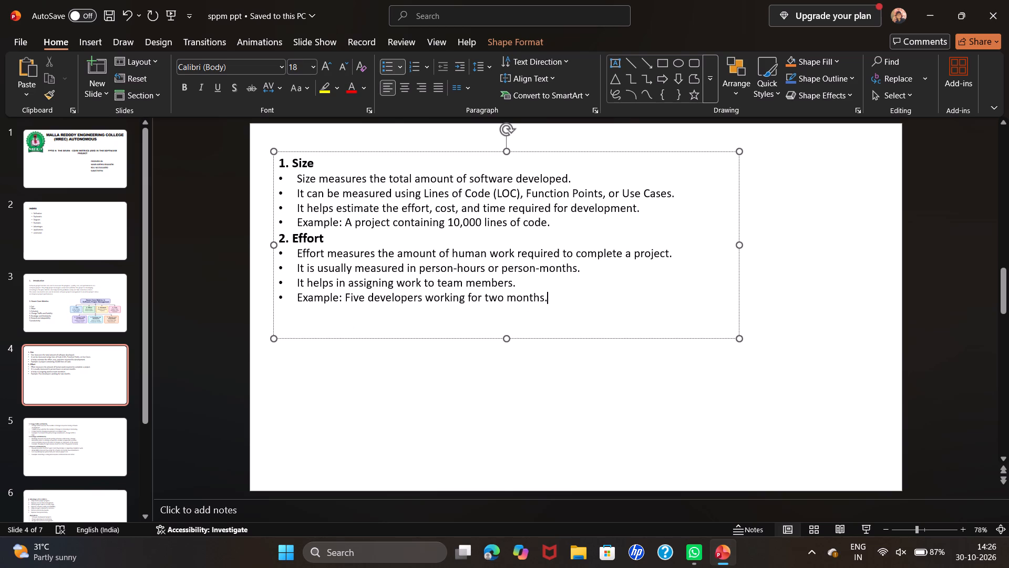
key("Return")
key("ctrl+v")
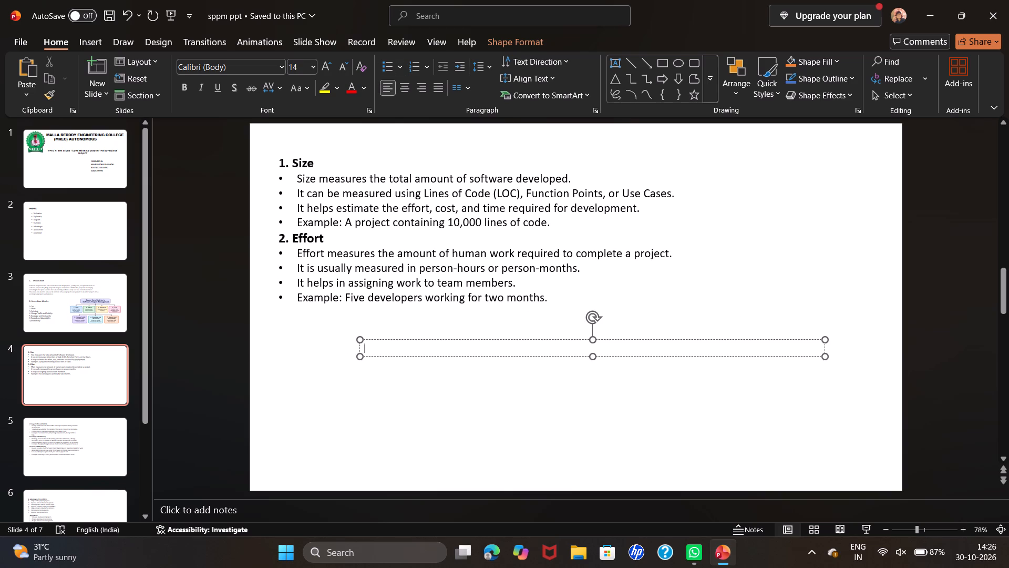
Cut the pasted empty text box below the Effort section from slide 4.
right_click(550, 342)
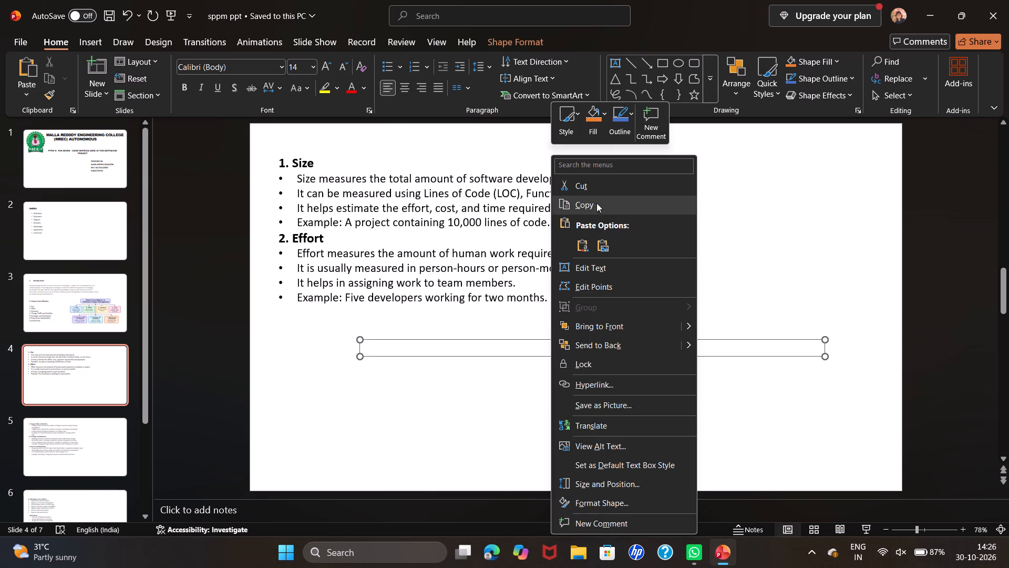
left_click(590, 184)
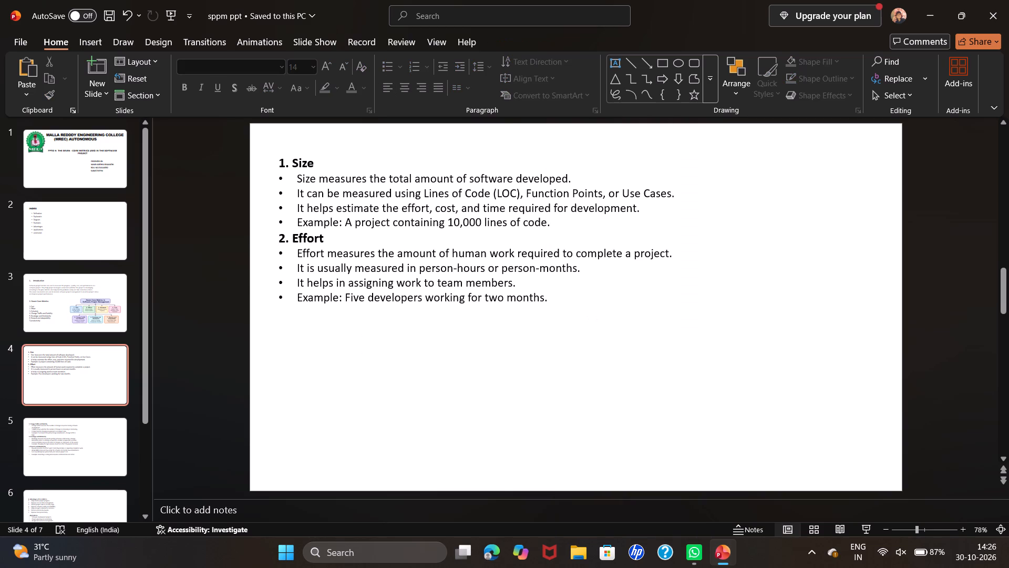
Add a new line after the Effort bullet about assigning work to team members and try to paste the Schedule and Cost text there.
left_click(530, 285)
key("Return")
key("ctrl+v")
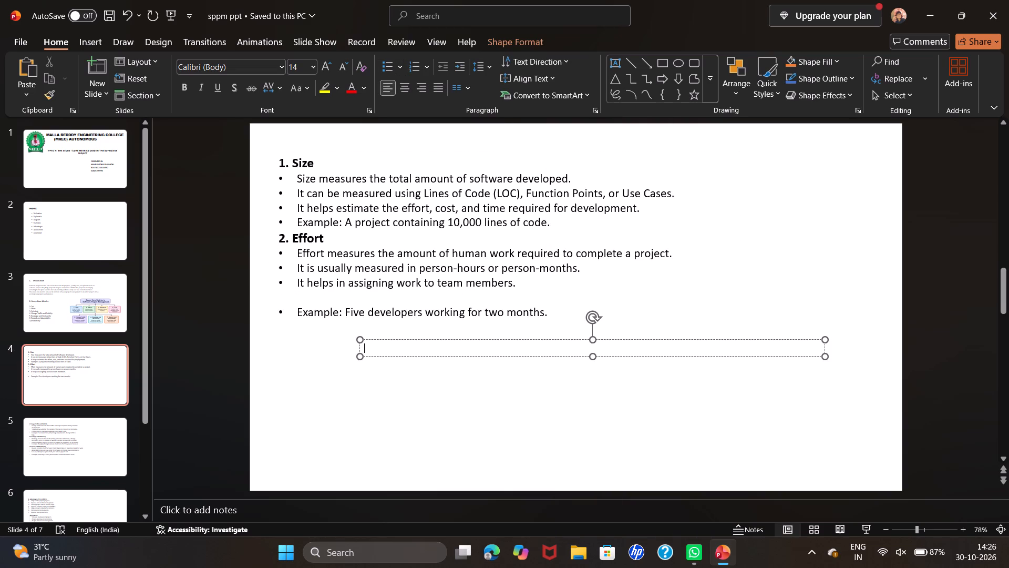
Cut the pasted empty text box below the Effort section from slide 4.
right_click(479, 344)
left_click(514, 184)
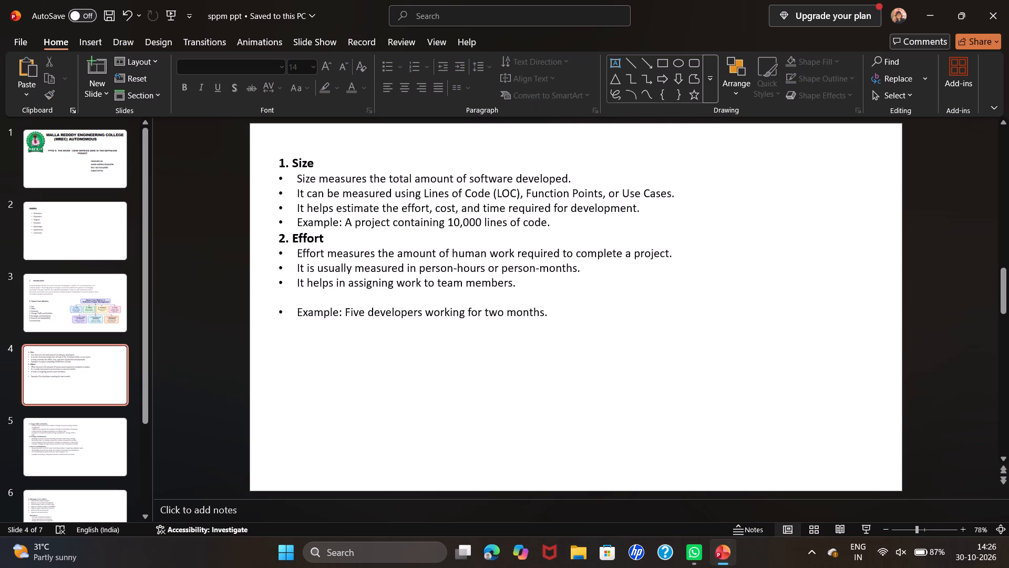
Place the text cursor at the start of the Effort bullet "Example: Five developers working for two months.".
left_click(294, 311)
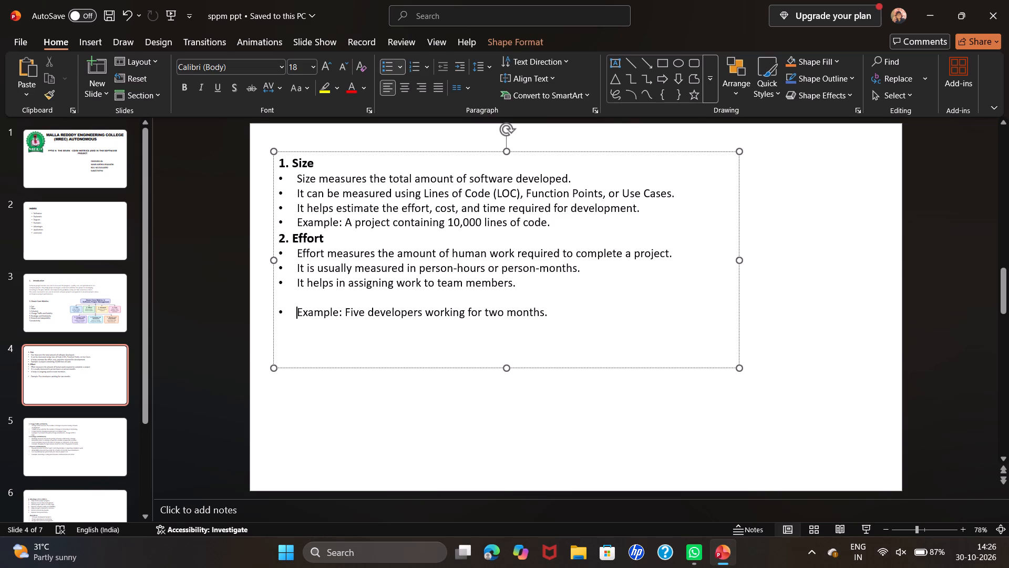
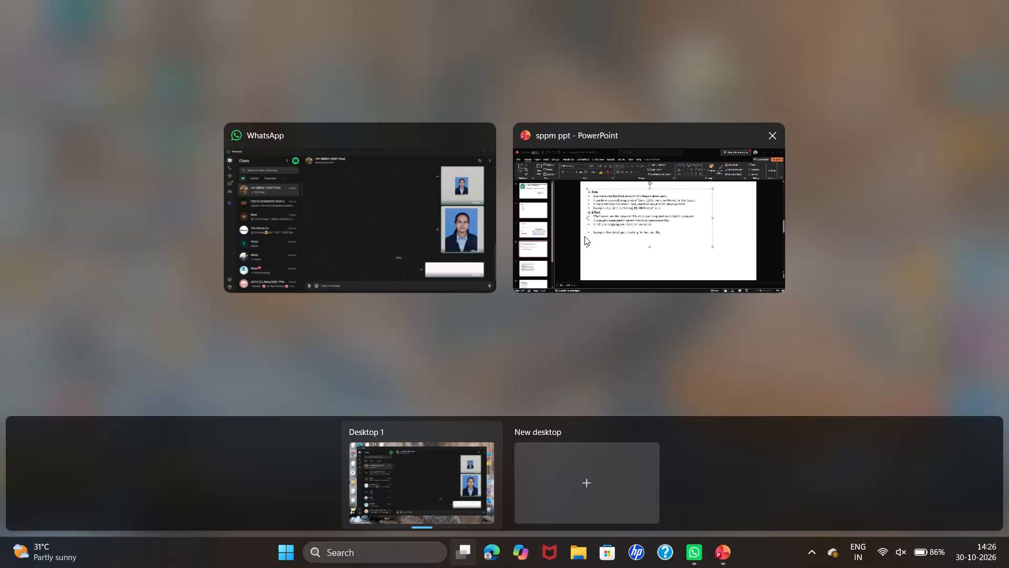
Return to the sppm presentation in PowerPoint and turn on AutoSave for it.
left_click(584, 236)
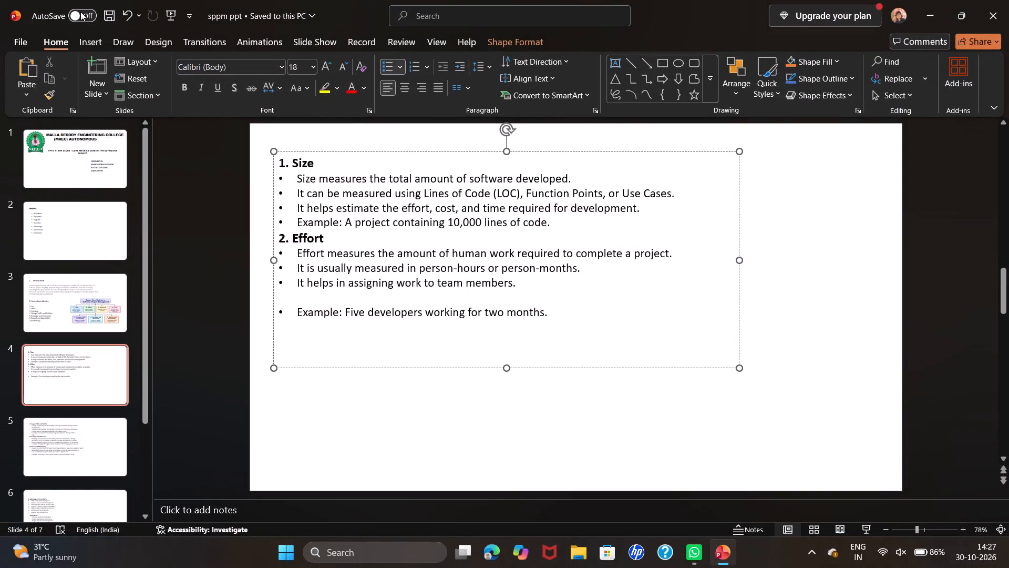
left_click(80, 12)
left_click(495, 217)
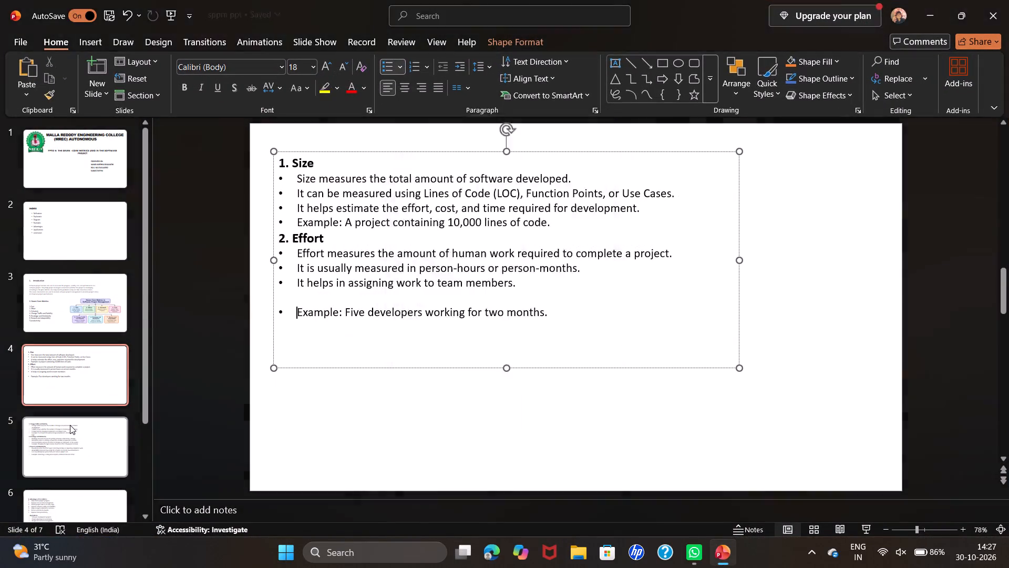
On slide 6, set the Advantages of Core Metrics heading and its numbered list to 18 pt.
left_click(75, 446)
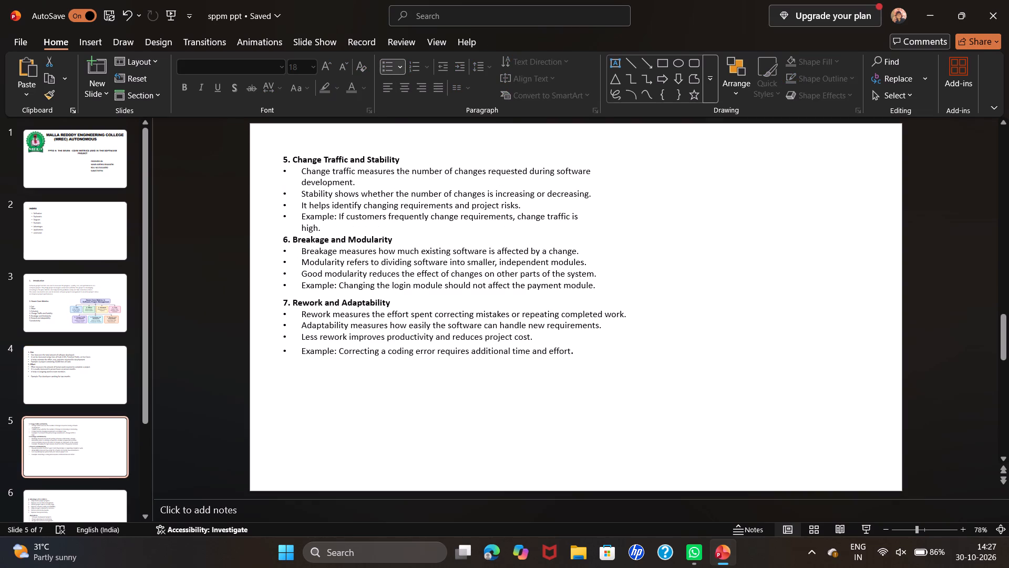
left_click(87, 512)
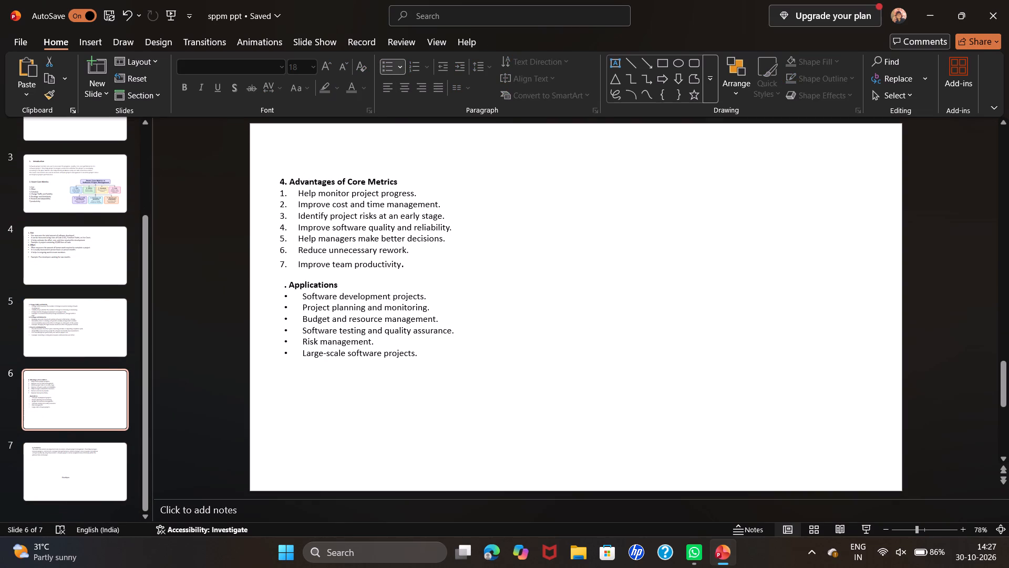
left_click_drag(280, 179, 342, 185)
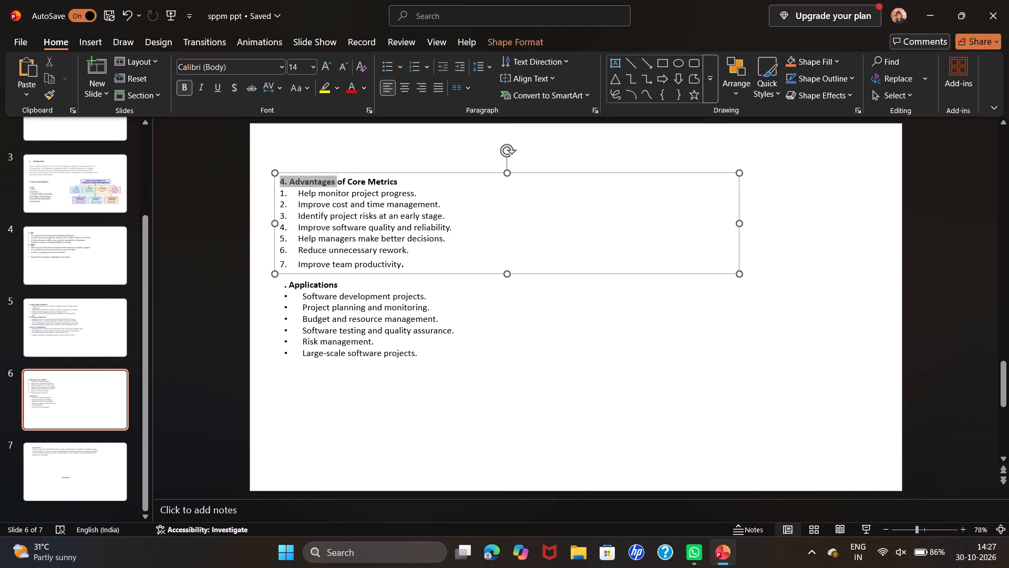
left_click_drag(342, 185, 454, 385)
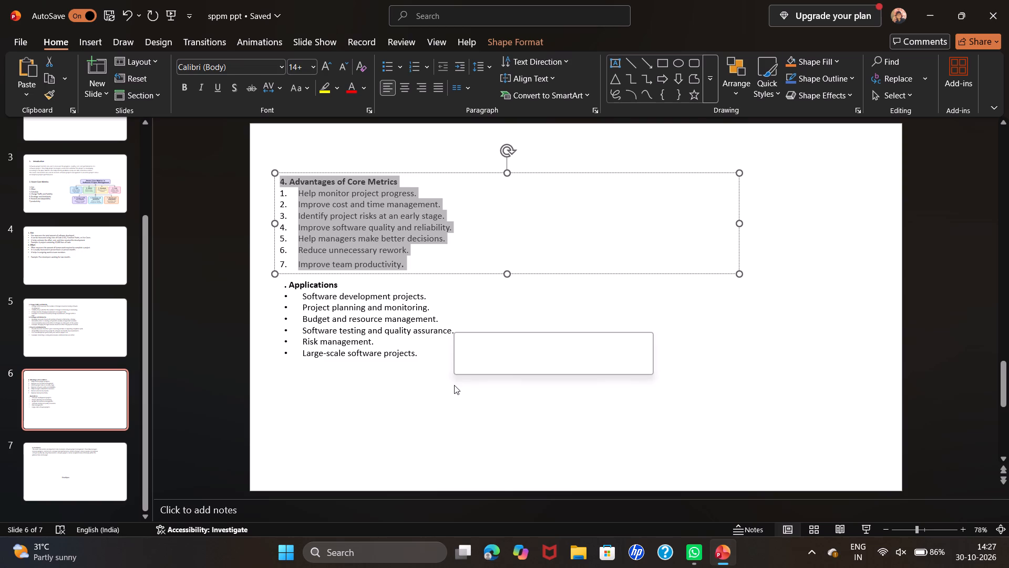
left_click(550, 346)
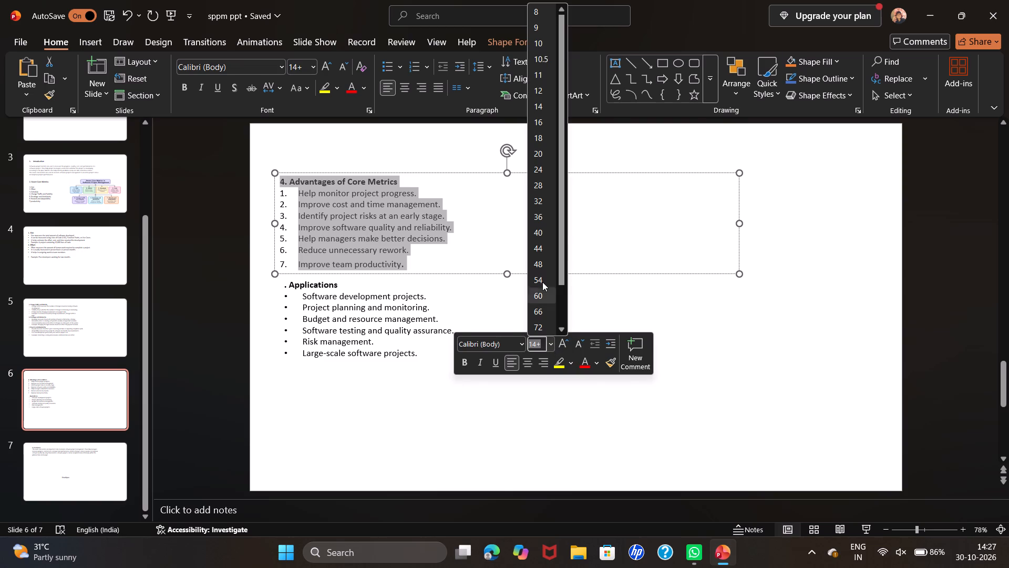
left_click(544, 137)
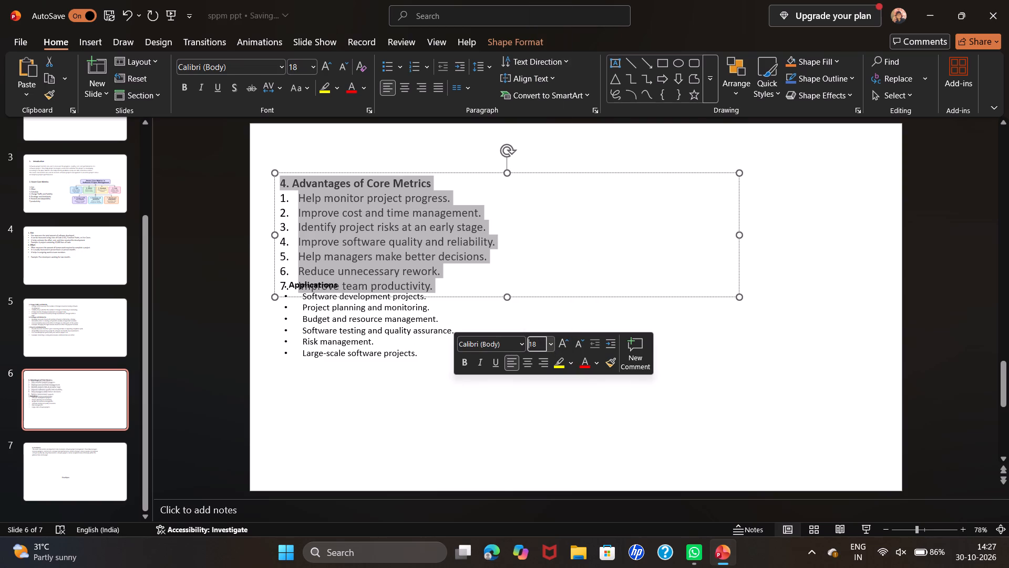
Move the Applications text box down so it sits clear below the Advantages list.
left_click(352, 332)
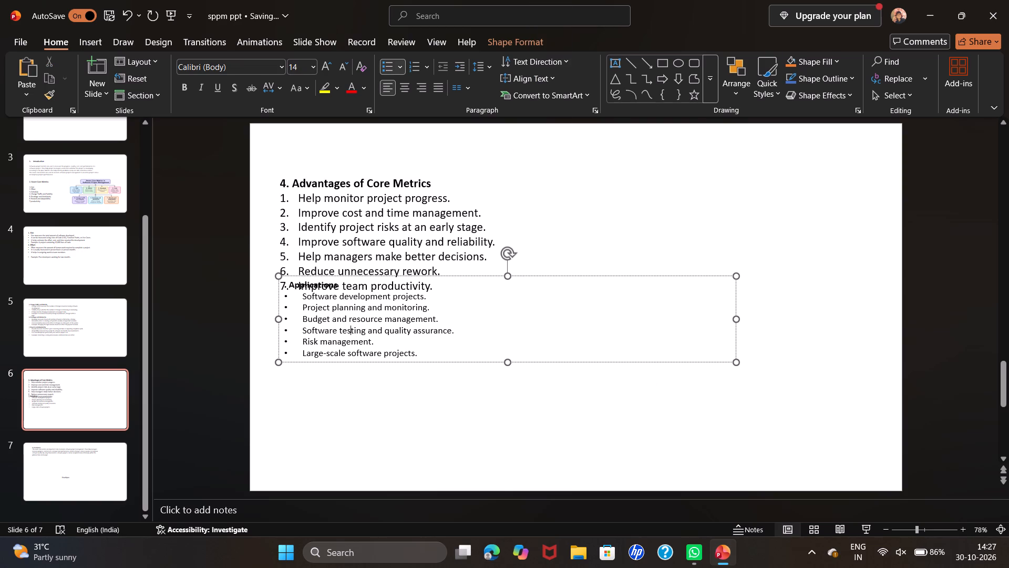
left_click_drag(483, 275, 484, 308)
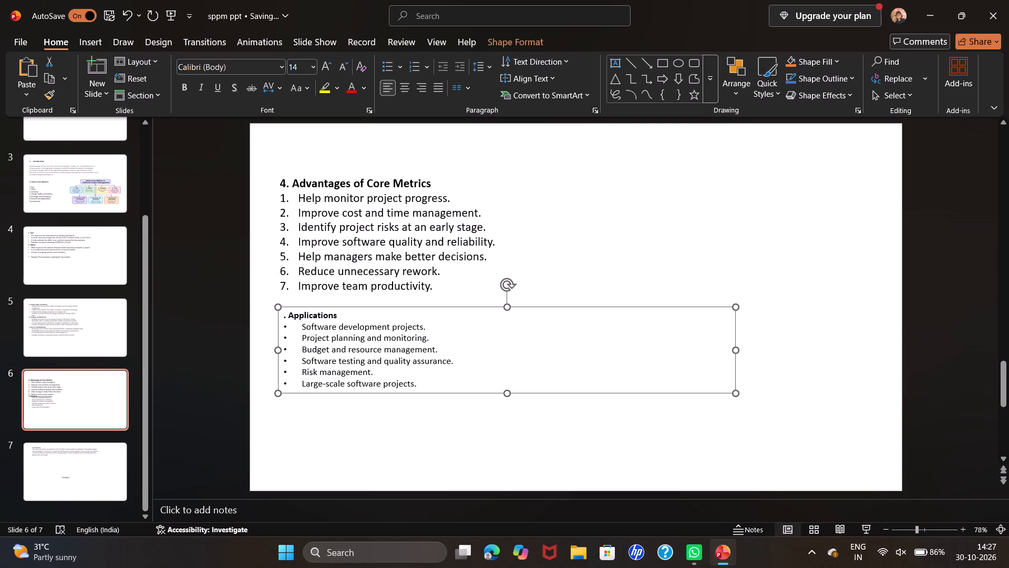
Set the Applications heading and its bullets to 18 pt.
left_click_drag(286, 315, 305, 344)
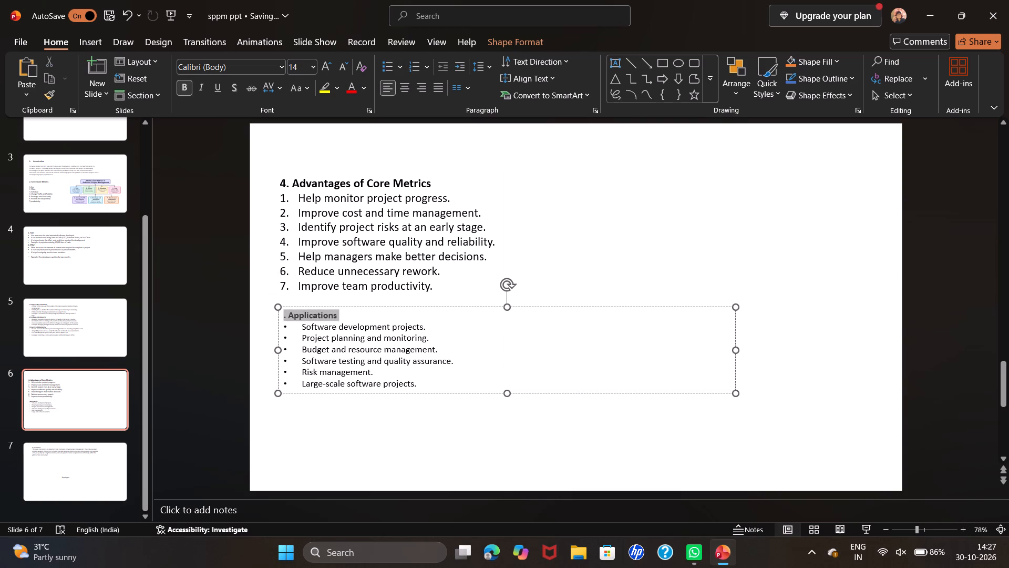
left_click_drag(305, 344, 426, 406)
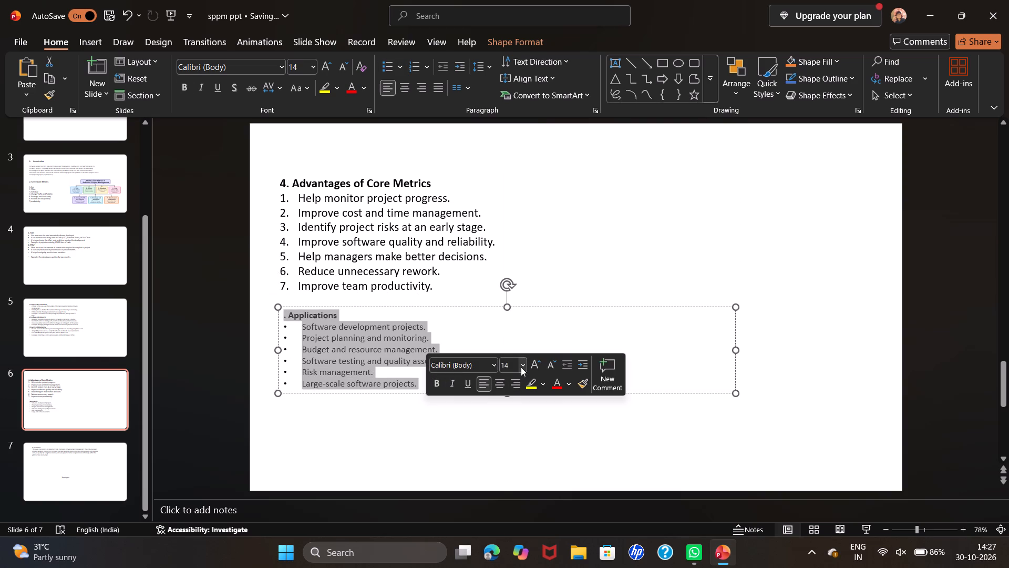
left_click(521, 367)
left_click(515, 157)
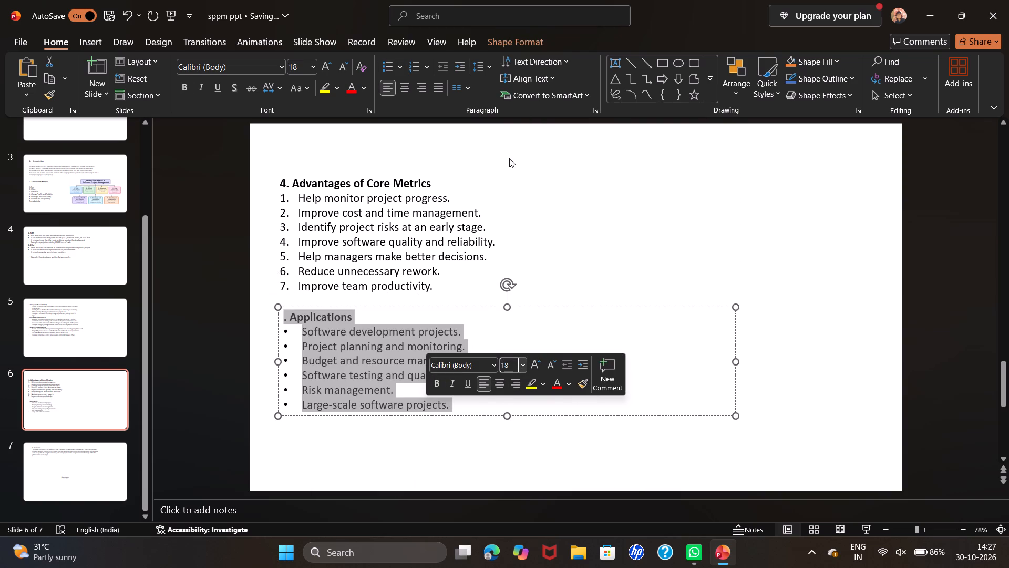
left_click(438, 300)
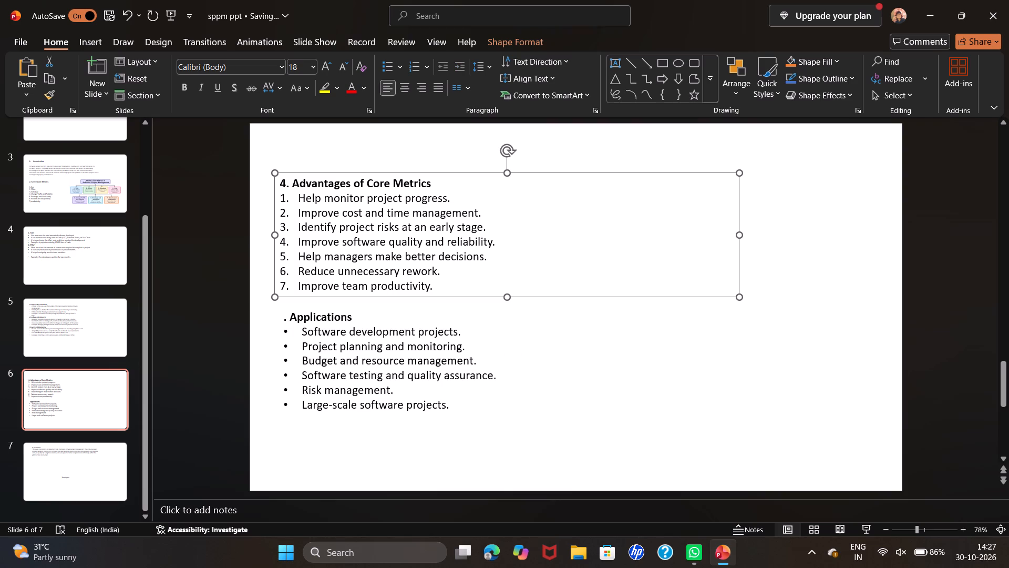
Delete the stray period and space before the Applications heading.
left_click(289, 320)
key("BackSpace")
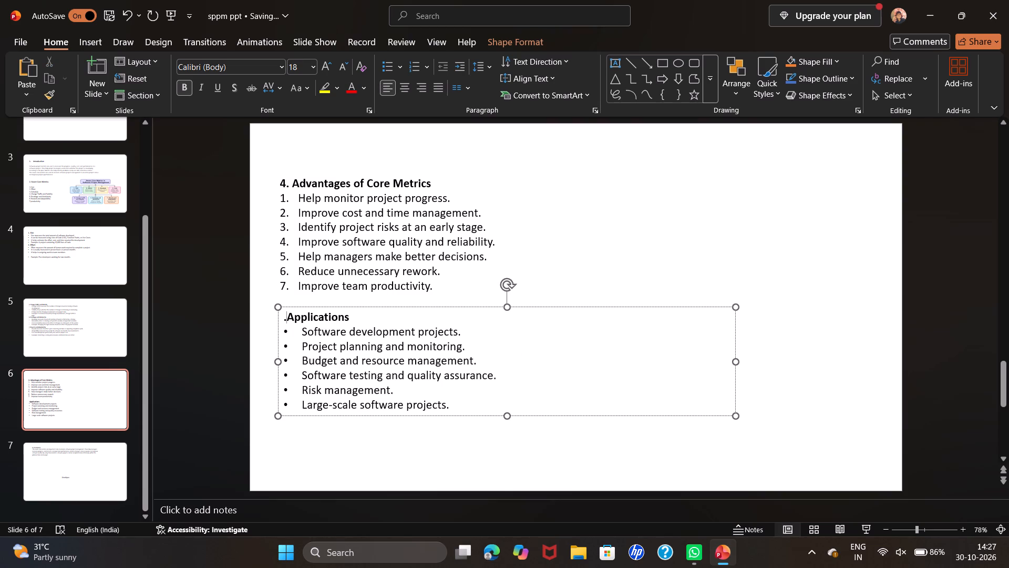
key("BackSpace")
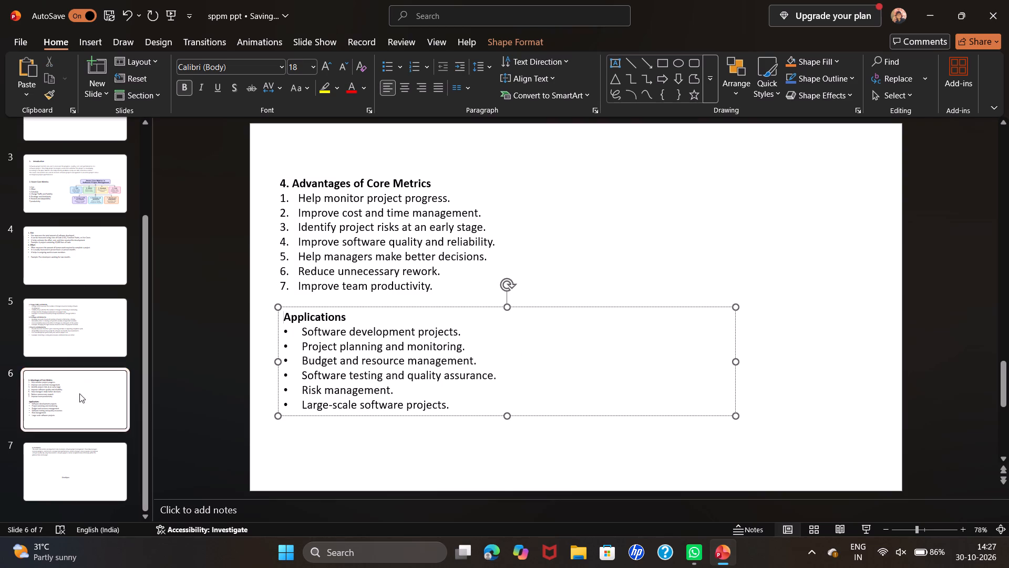
On slide 5, set the Change Traffic and Stability and Breakage and Modularity text to 18 pt, leaving out the leading 5.
left_click(85, 327)
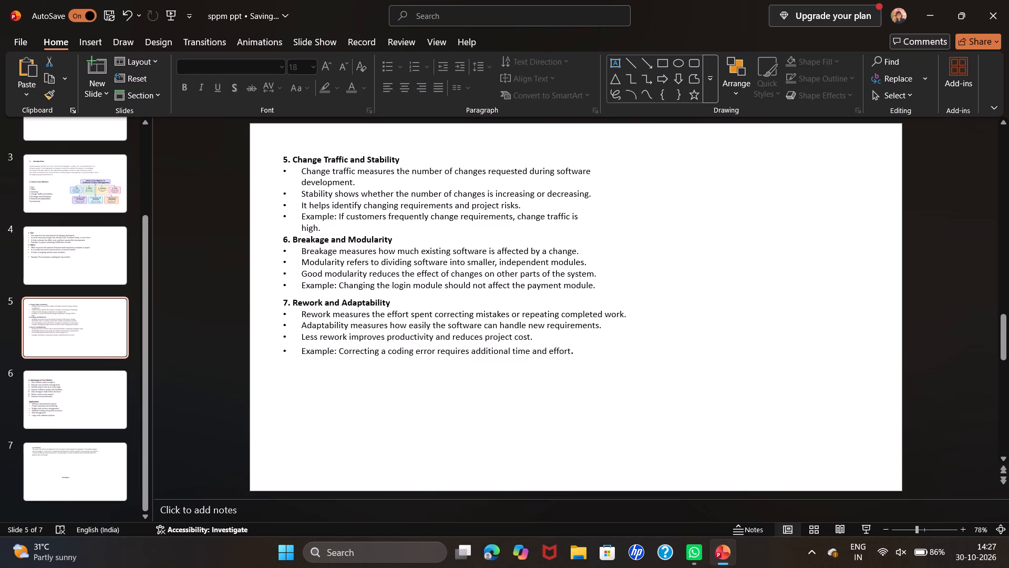
left_click(282, 156)
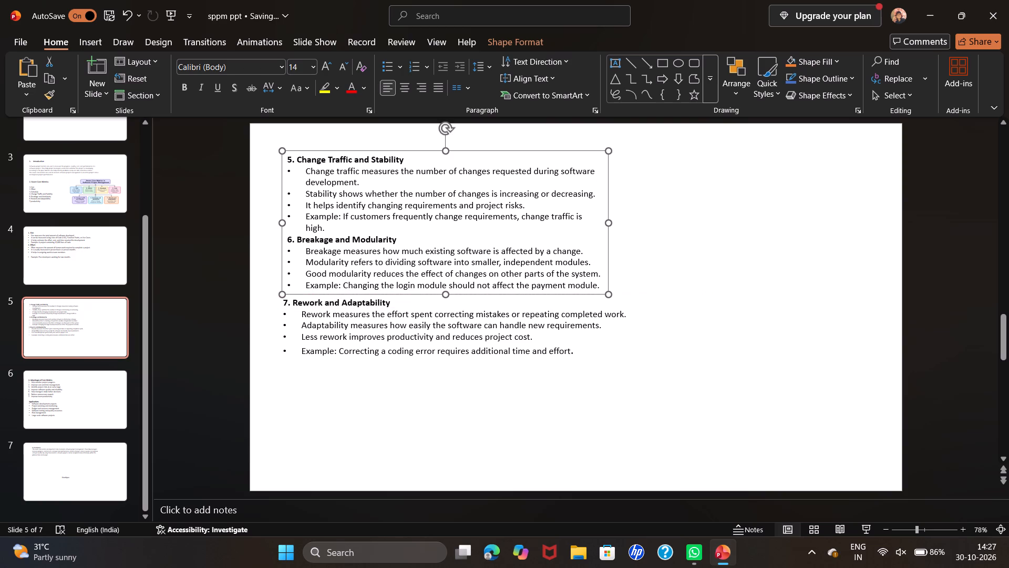
left_click_drag(291, 157, 600, 328)
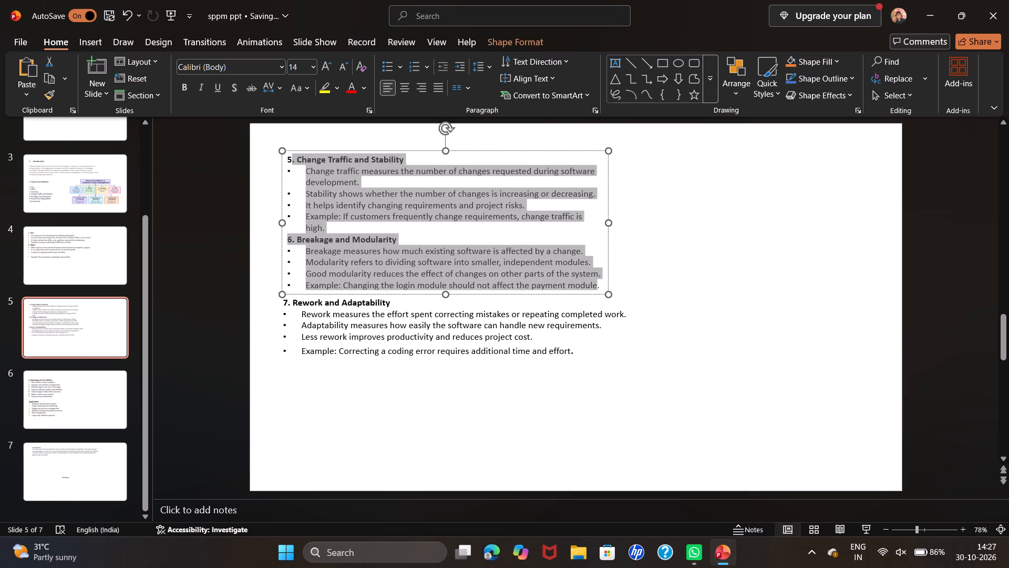
left_click_drag(600, 328, 623, 307)
left_click(722, 270)
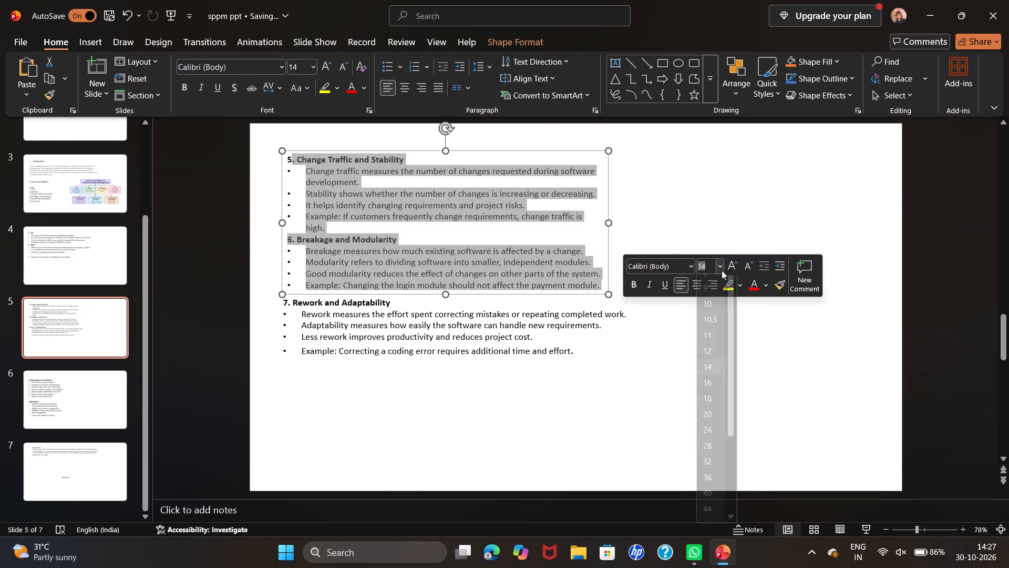
left_click(720, 402)
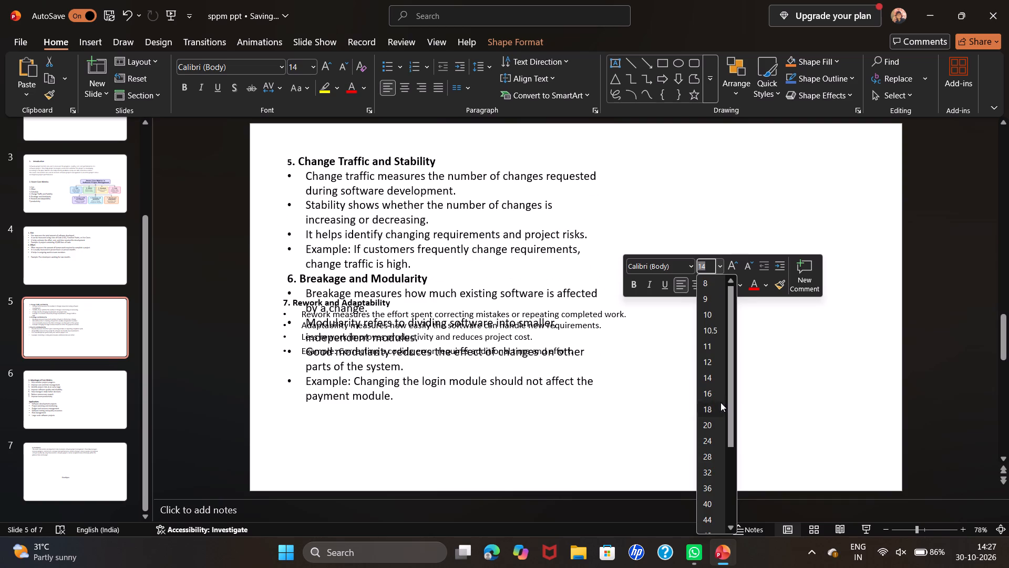
left_click(493, 404)
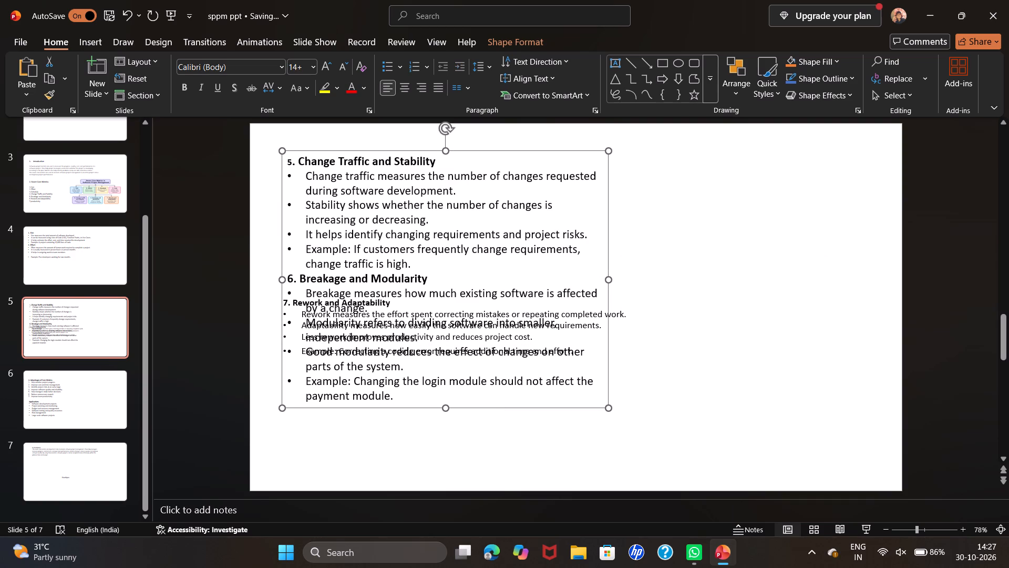
left_click_drag(491, 396, 606, 387)
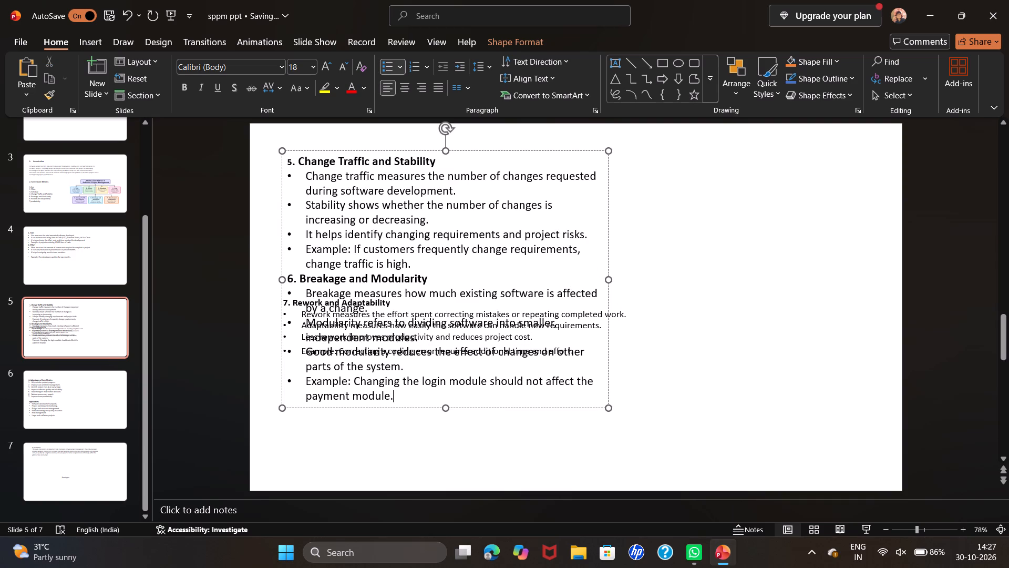
left_click_drag(606, 387, 446, 431)
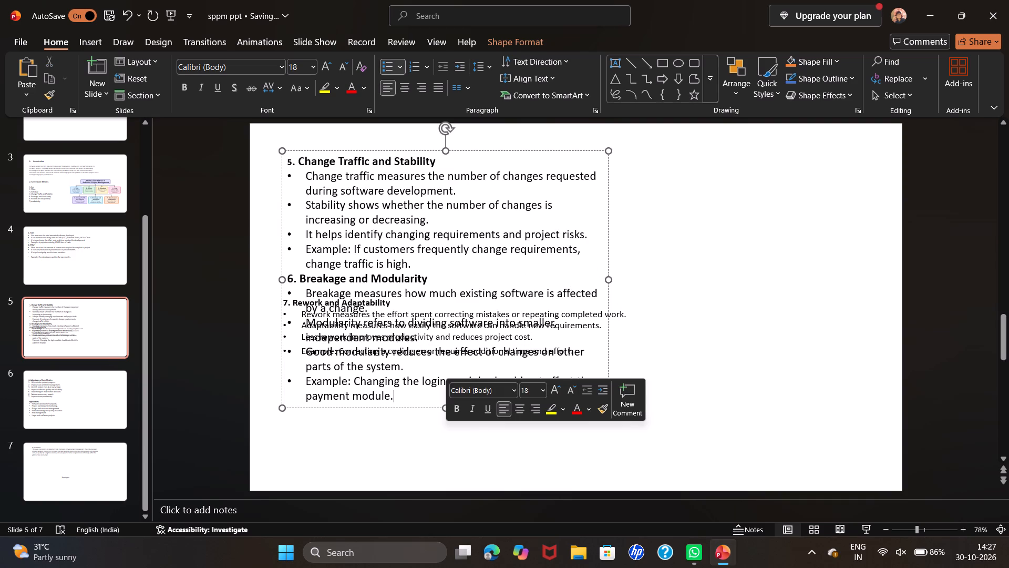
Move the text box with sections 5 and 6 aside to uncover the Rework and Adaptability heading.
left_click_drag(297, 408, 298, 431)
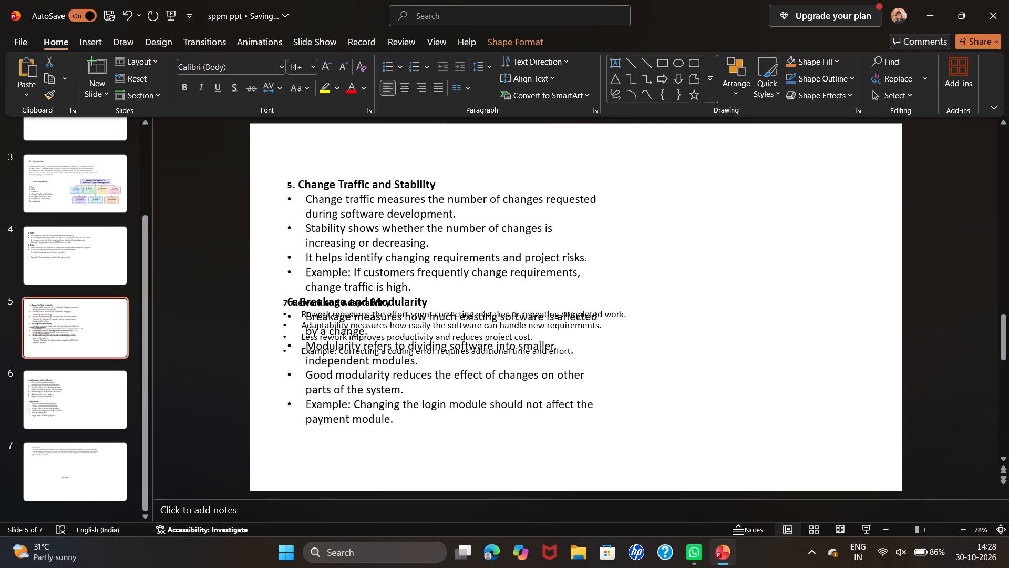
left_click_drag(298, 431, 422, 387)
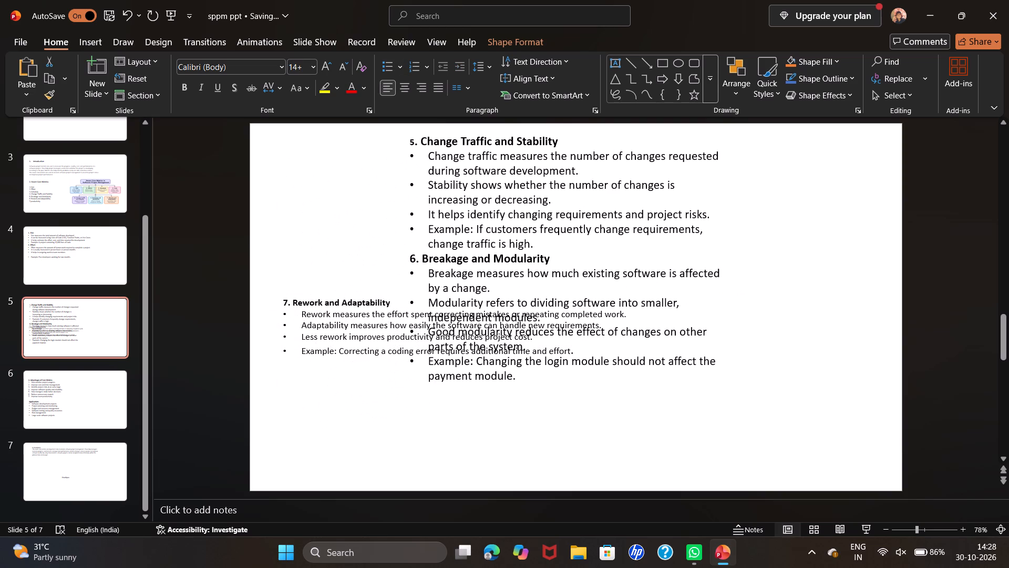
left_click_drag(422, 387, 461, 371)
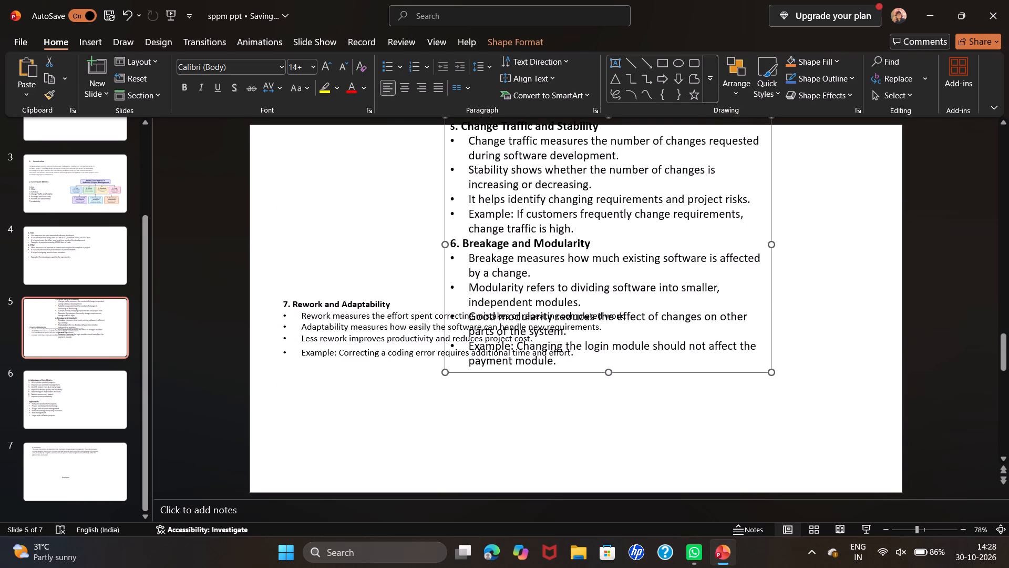
Move the Rework and Adaptability text box down near the bottom of slide 5.
left_click(290, 323)
double_click(290, 323)
left_click(290, 323)
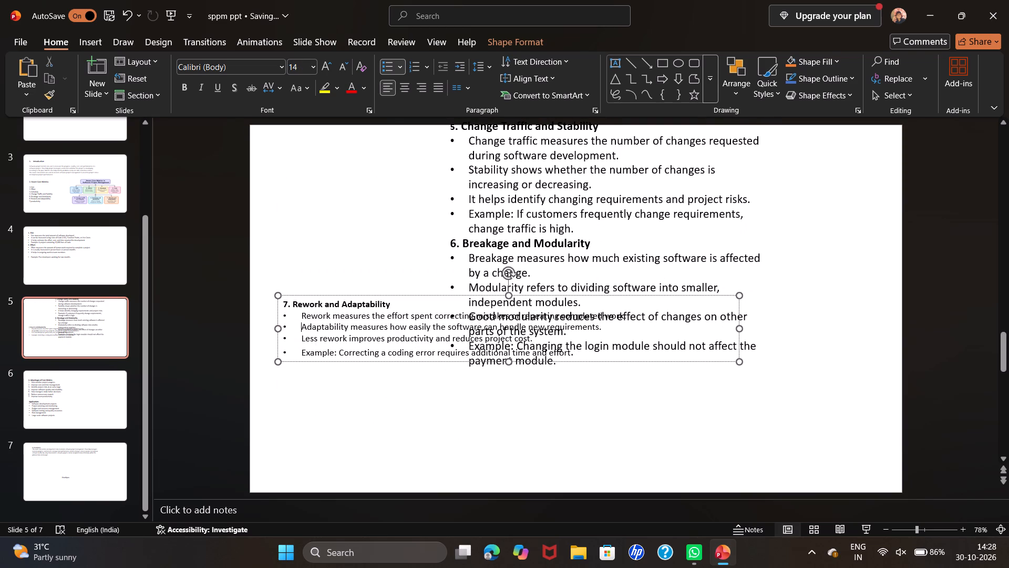
left_click_drag(290, 295, 301, 354)
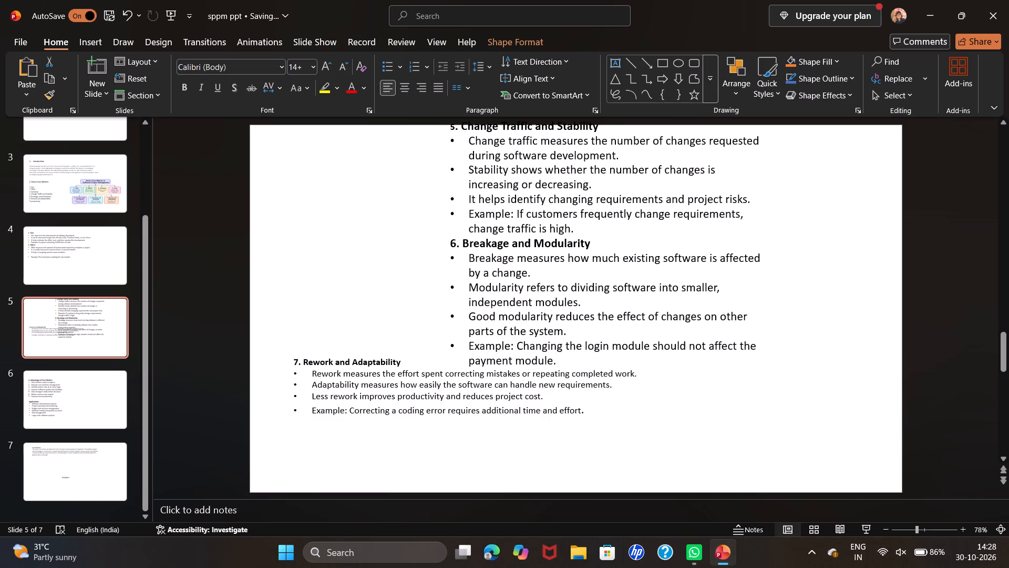
left_click_drag(301, 354, 307, 403)
Move the text box with sections 5 and 6 to the slide's upper left, above the Rework and Adaptability section.
left_click(471, 270)
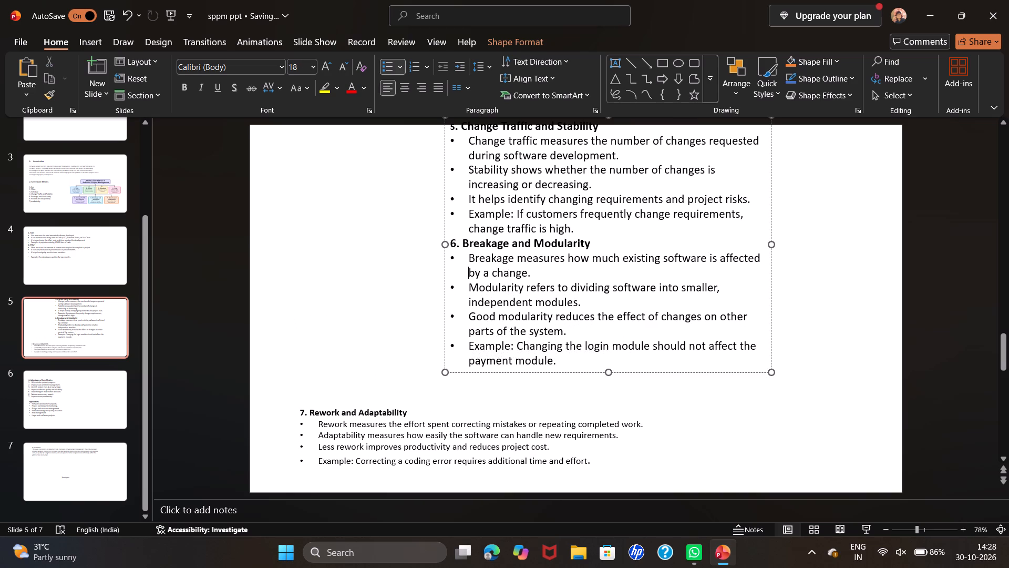
left_click_drag(447, 229, 372, 263)
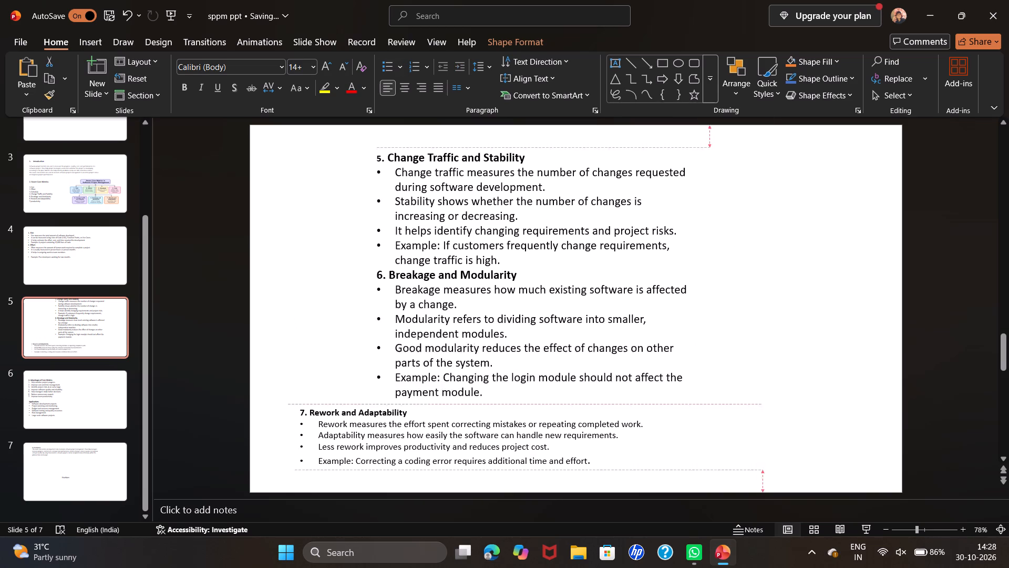
left_click_drag(372, 263, 288, 244)
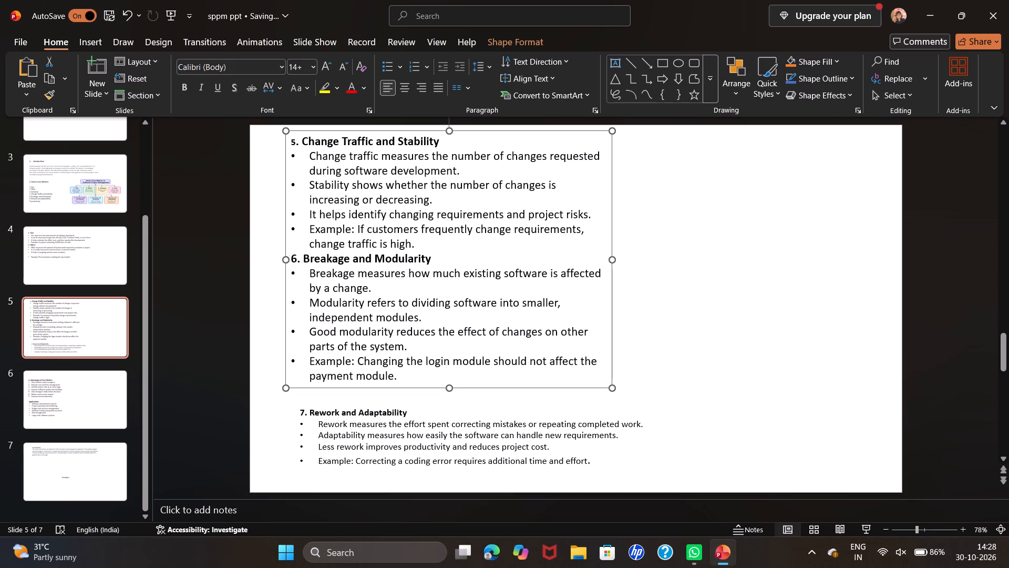
Move the Rework and Adaptability text box up directly beneath the last Breakage and Modularity bullet.
double_click(306, 409)
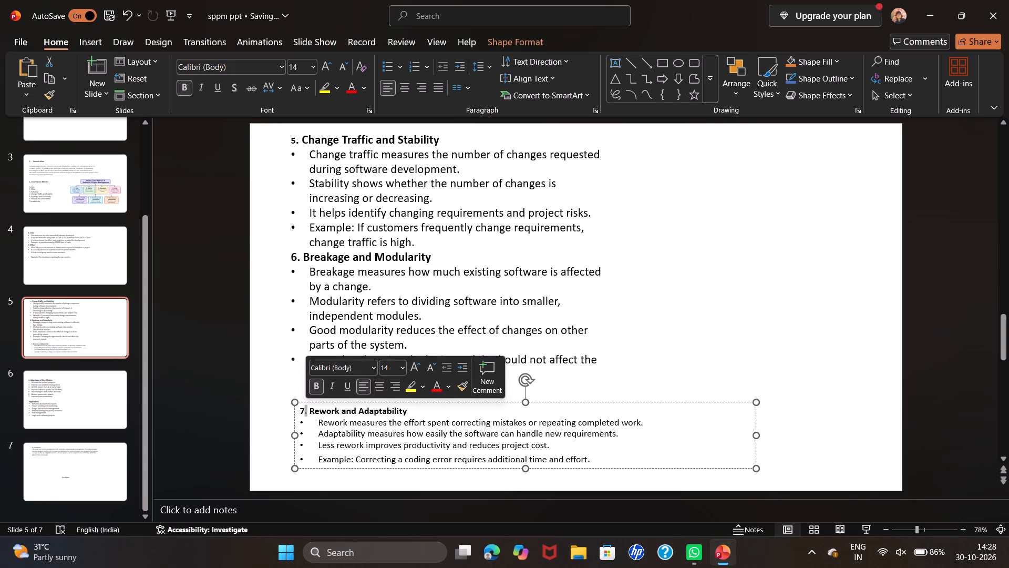
left_click_drag(303, 402, 304, 395)
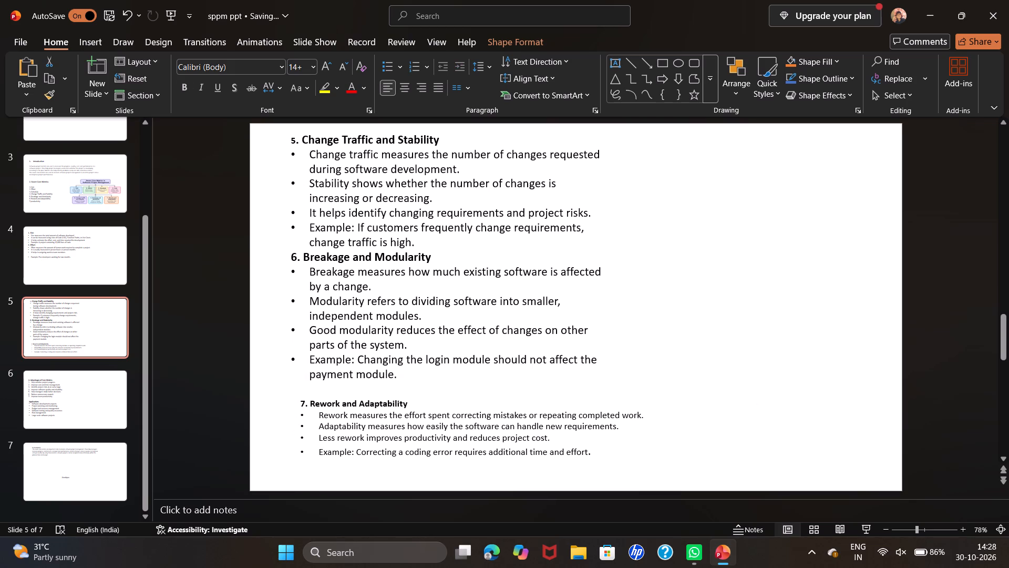
left_click_drag(304, 395, 298, 389)
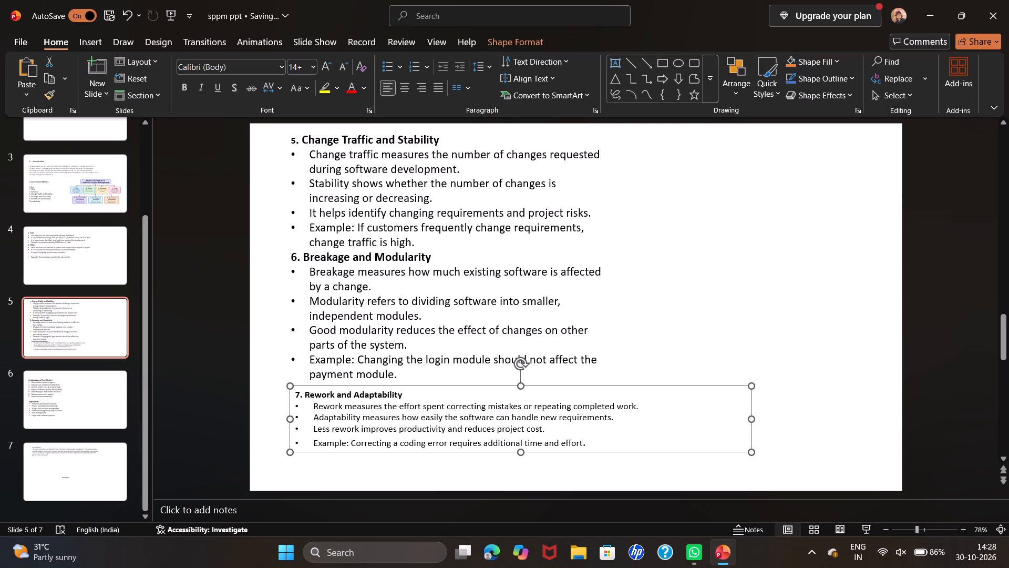
Set the Rework and Adaptability heading text and its bullets to font size 18 on slide 5.
left_click_drag(303, 392, 502, 556)
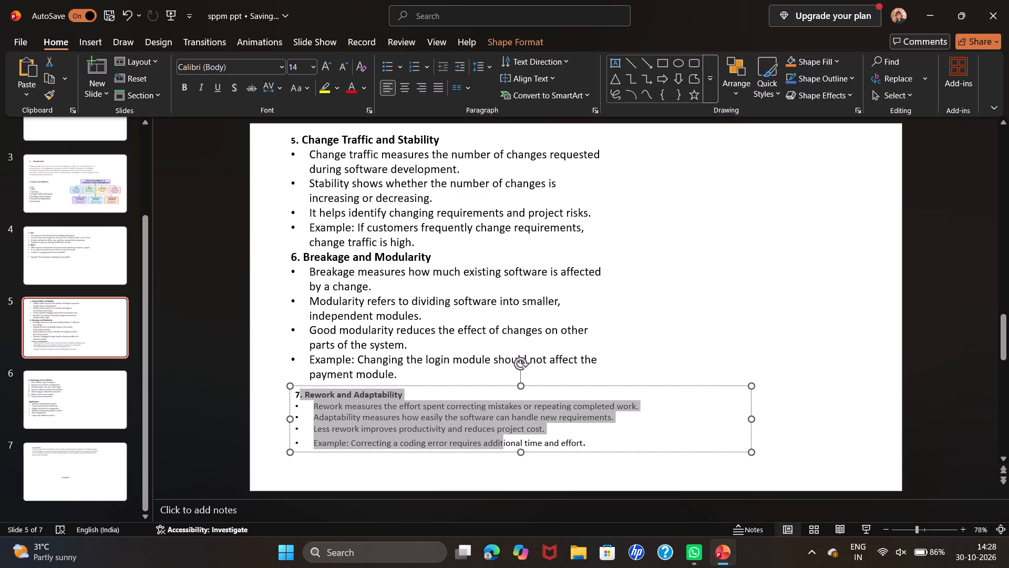
left_click_drag(502, 556, 624, 520)
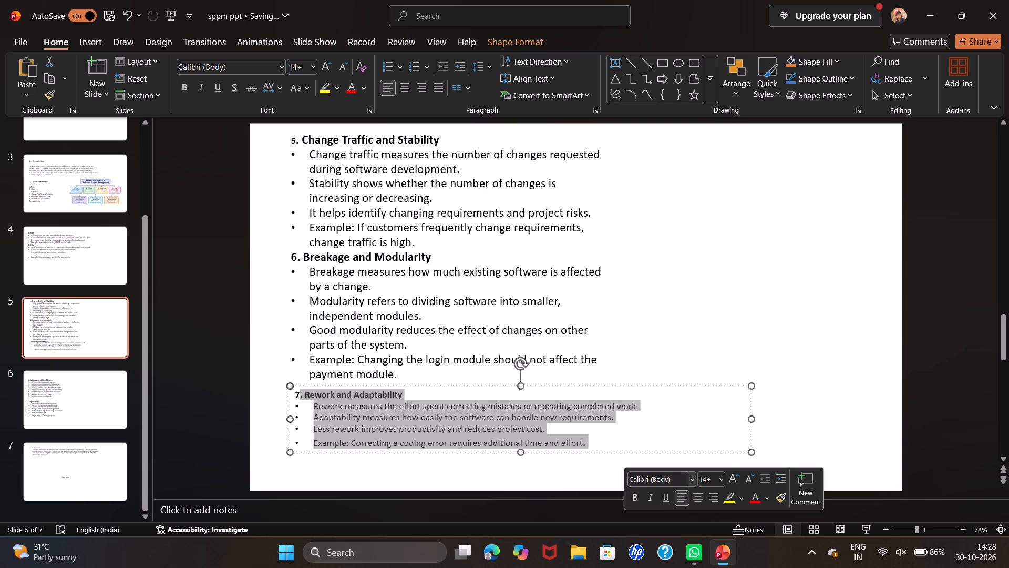
left_click(724, 477)
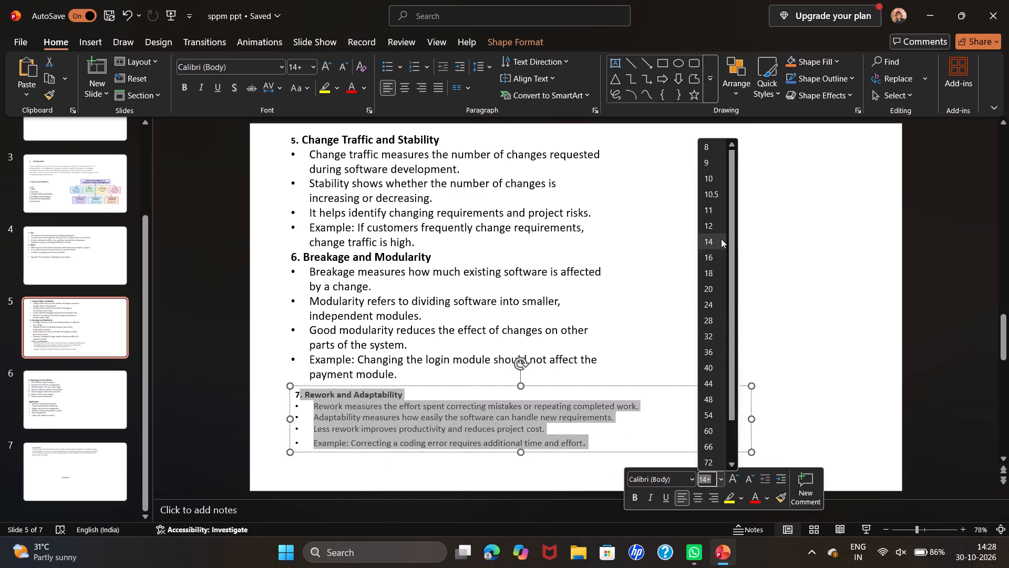
left_click(715, 271)
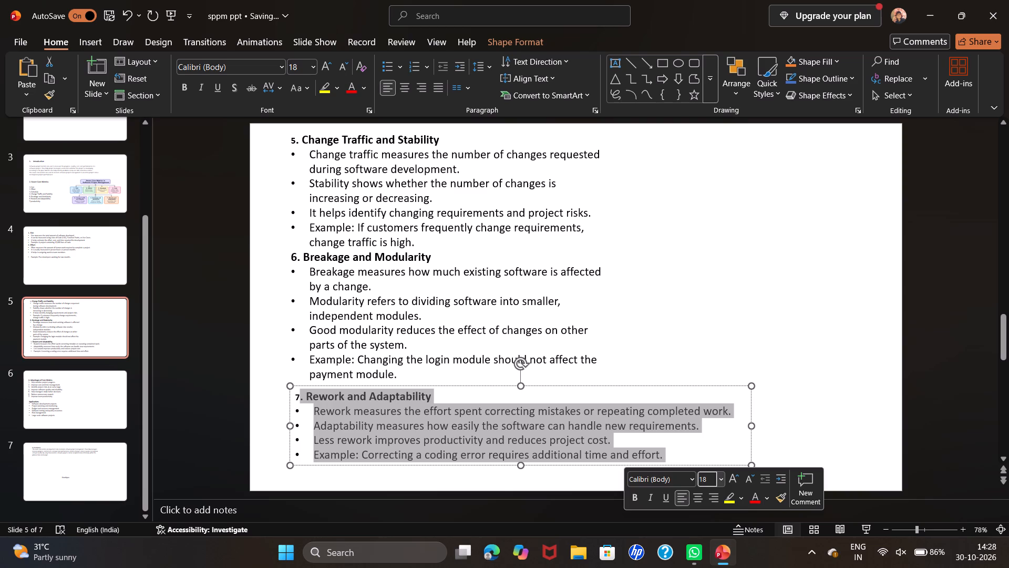
left_click(630, 346)
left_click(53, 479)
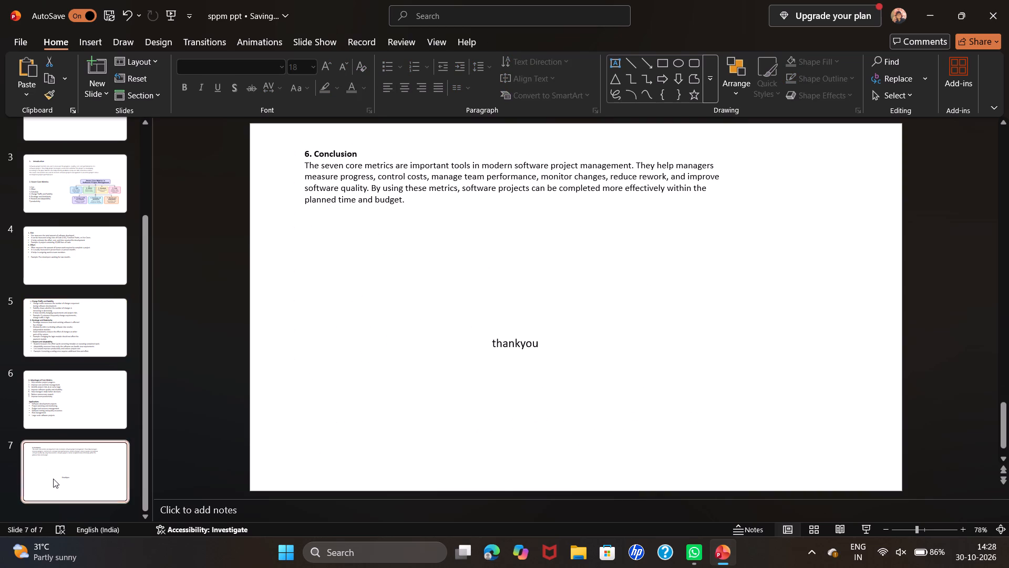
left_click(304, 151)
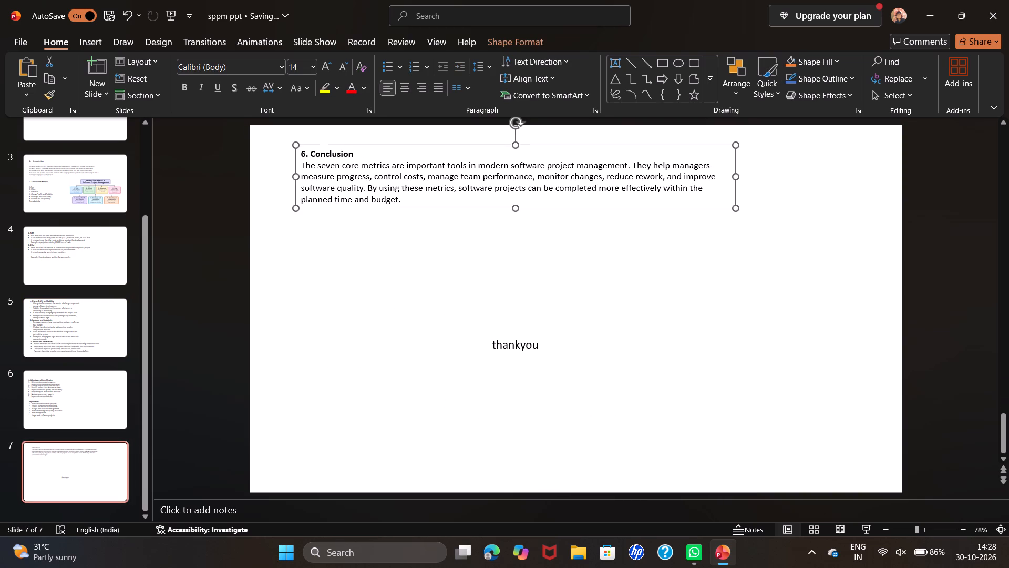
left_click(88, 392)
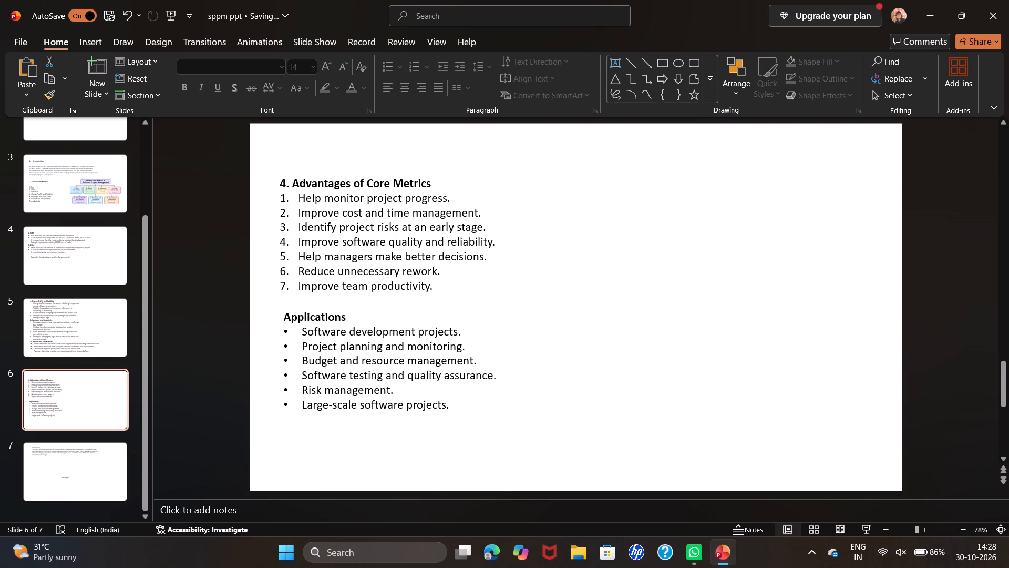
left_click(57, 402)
Set the number "7." before the Rework and Adaptability heading on slide 5 to font size 18.
left_click(80, 338)
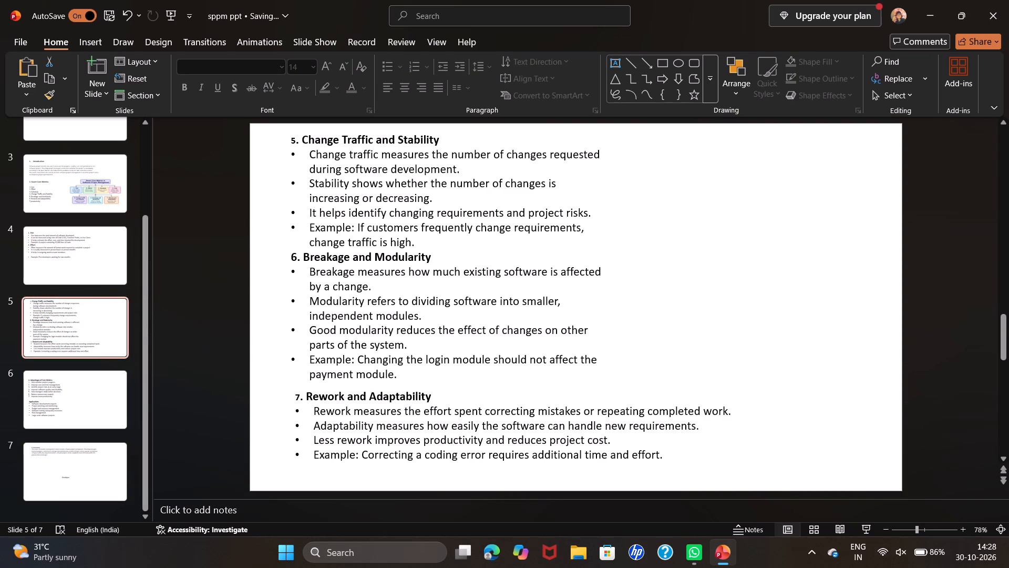
left_click(304, 397)
left_click_drag(304, 397, 303, 397)
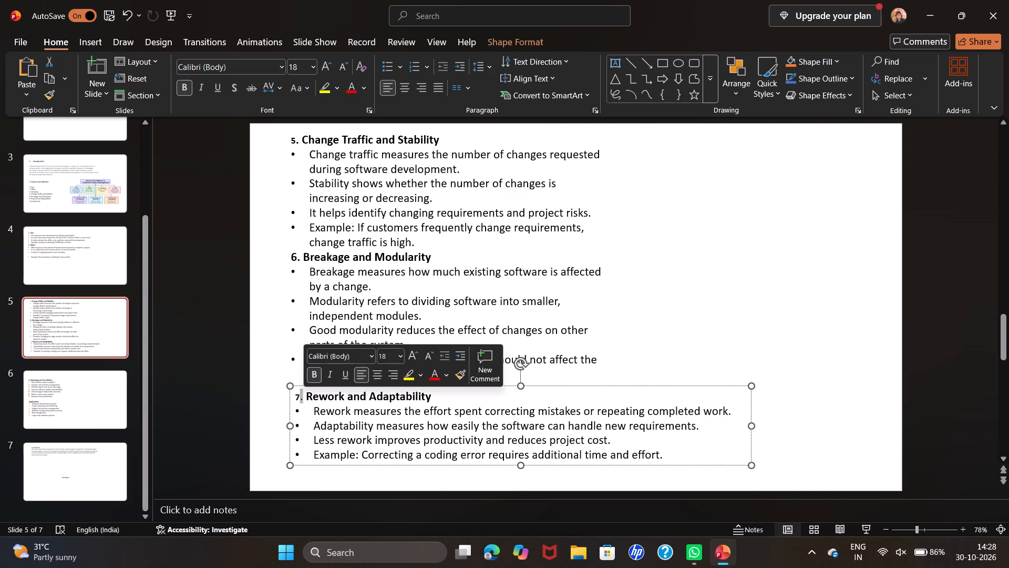
left_click_drag(303, 397, 291, 397)
left_click(386, 358)
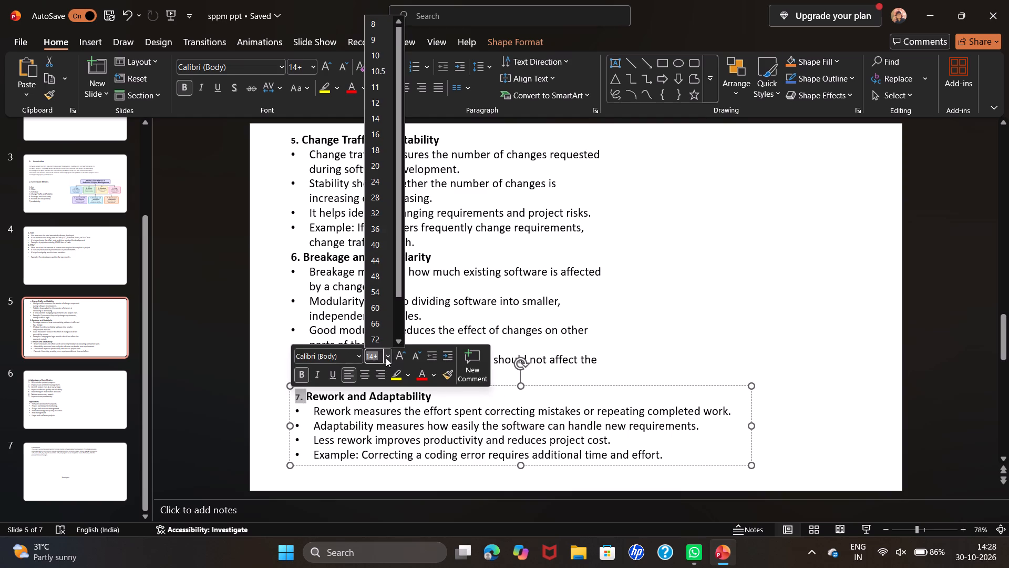
left_click(382, 145)
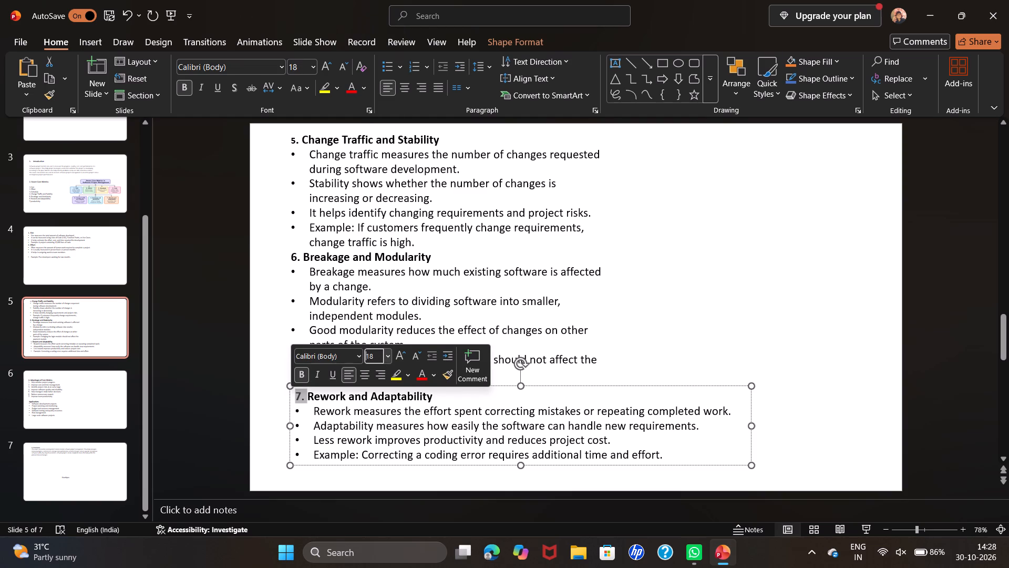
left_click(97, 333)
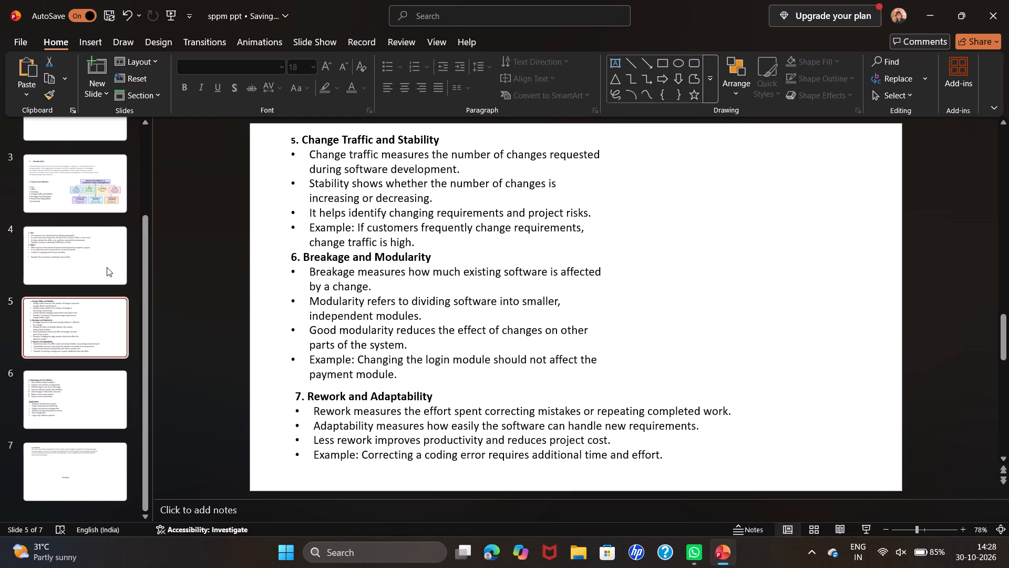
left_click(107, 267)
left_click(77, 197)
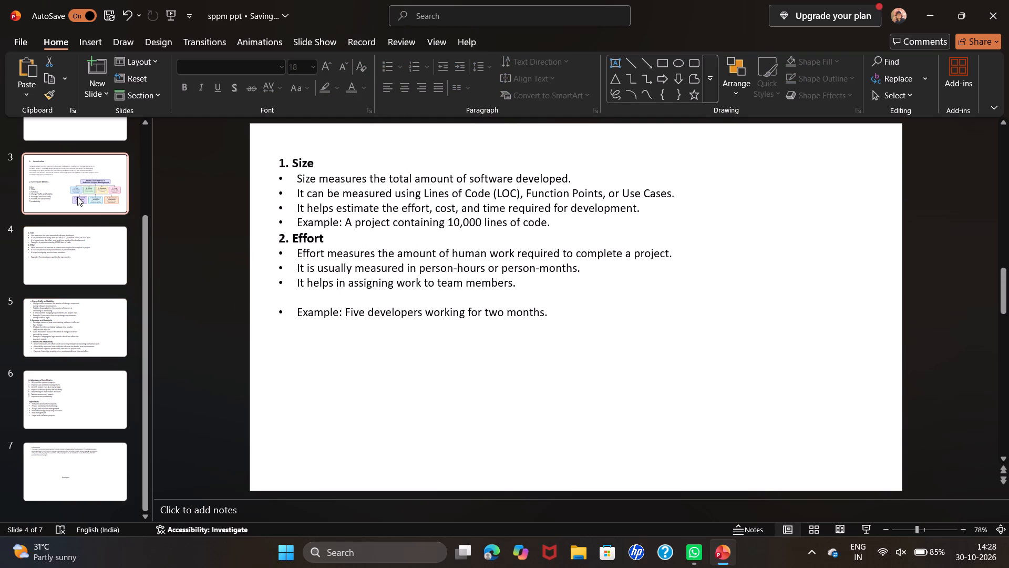
Set the number "5." before the Change Traffic and Stability heading on slide 5 to font size 18.
left_click(88, 324)
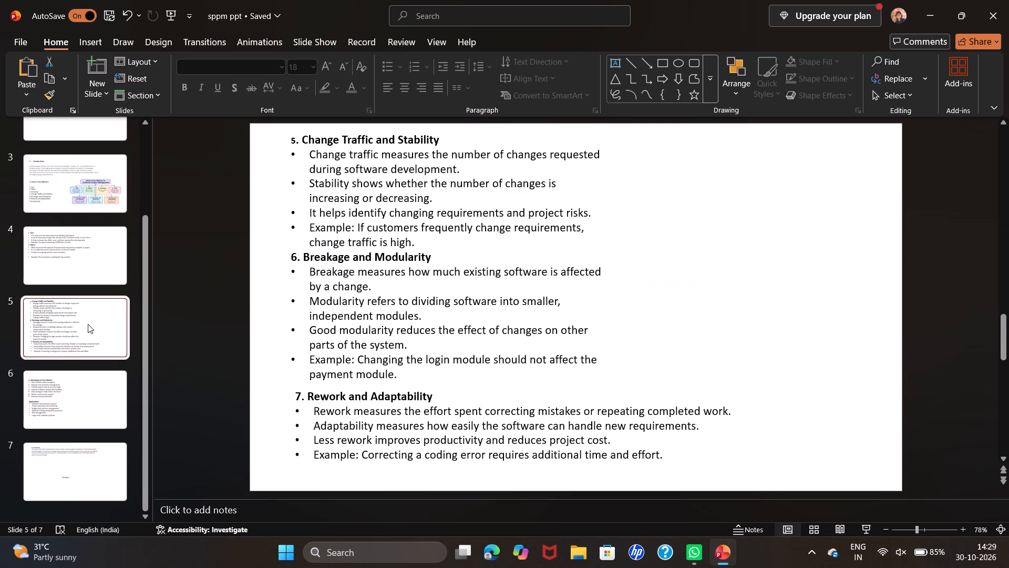
left_click_drag(296, 137, 288, 139)
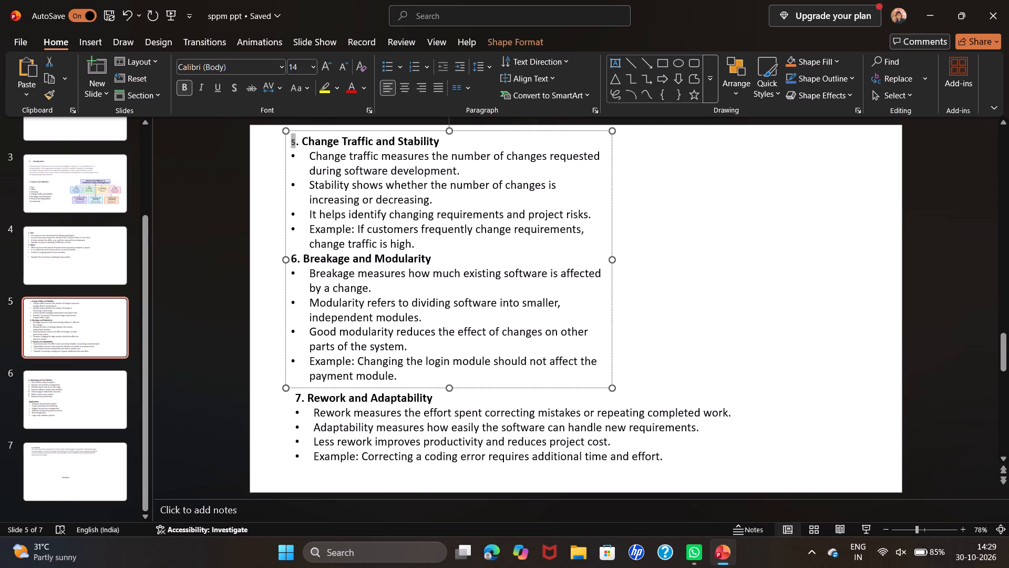
left_click(294, 144)
left_click_drag(300, 140, 285, 140)
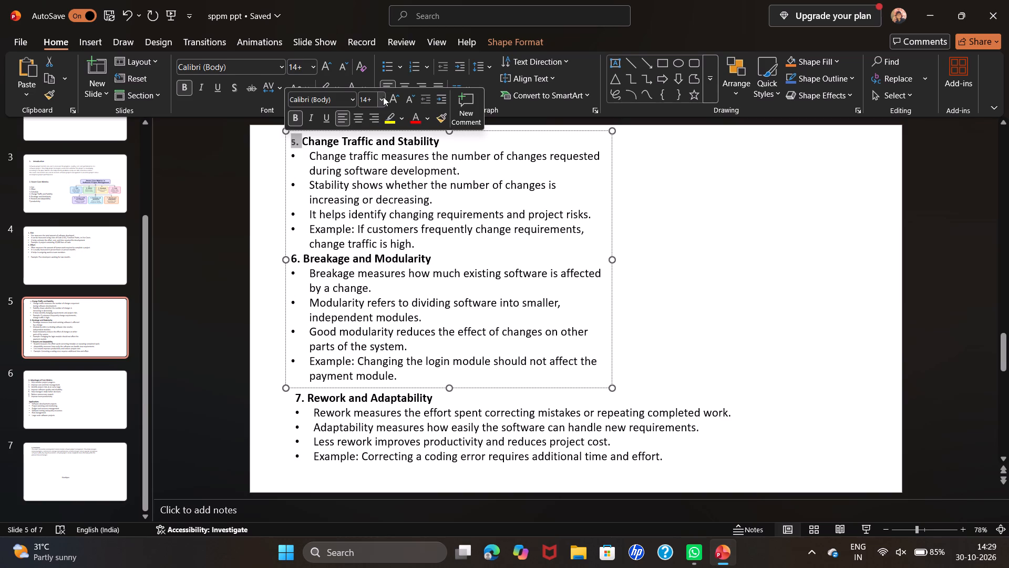
left_click(383, 97)
left_click(373, 240)
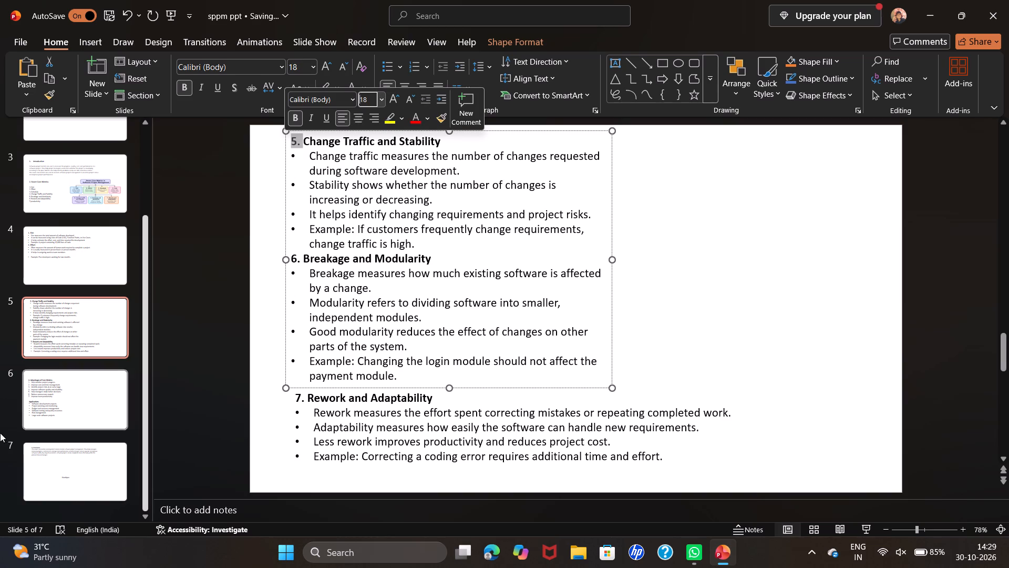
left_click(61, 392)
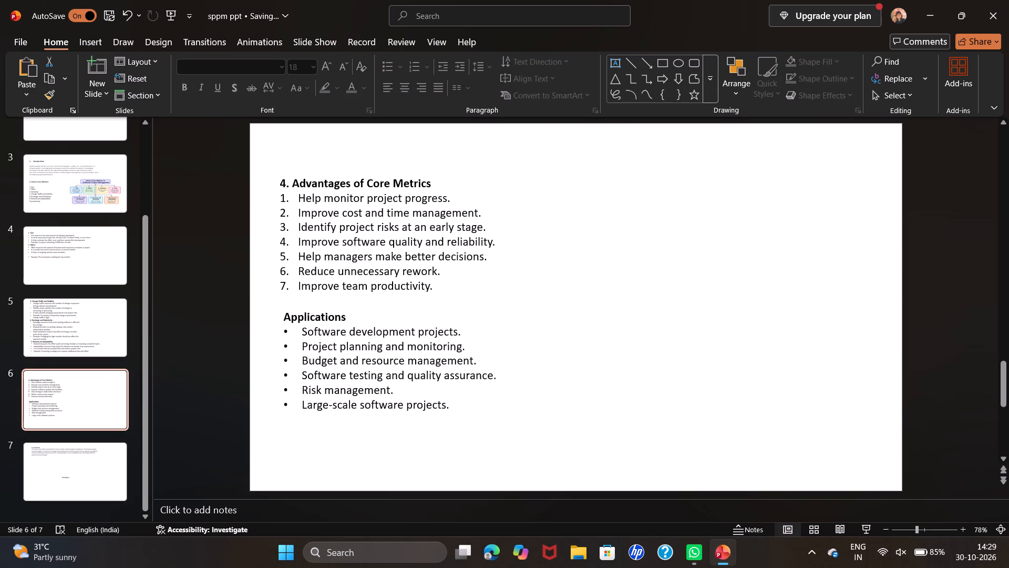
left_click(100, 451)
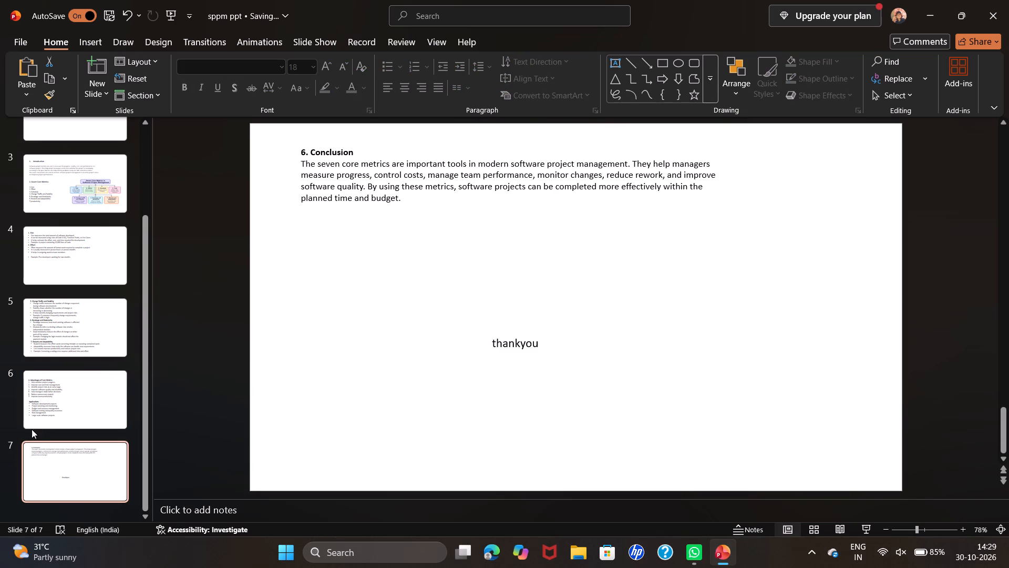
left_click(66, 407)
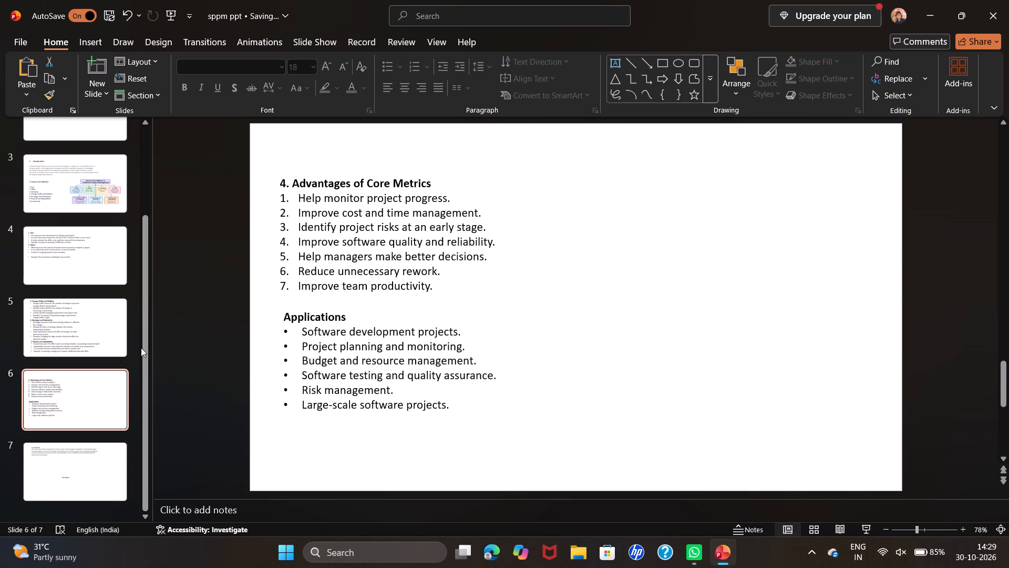
Delete the empty line above the "Example: Five developers working for two months." bullet on slide 4.
left_click(87, 262)
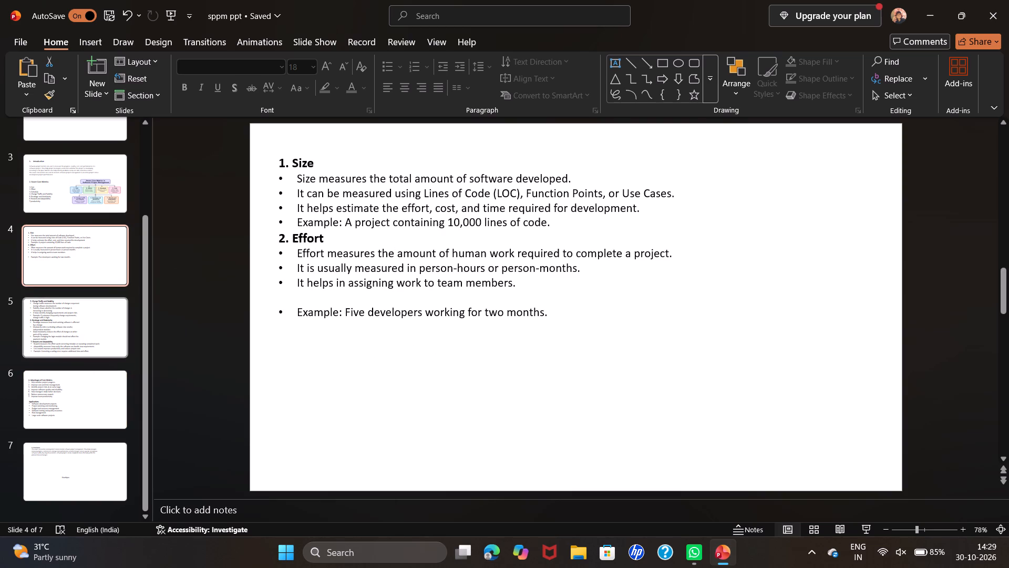
left_click(304, 303)
key("BackSpace")
key("BackSpace")
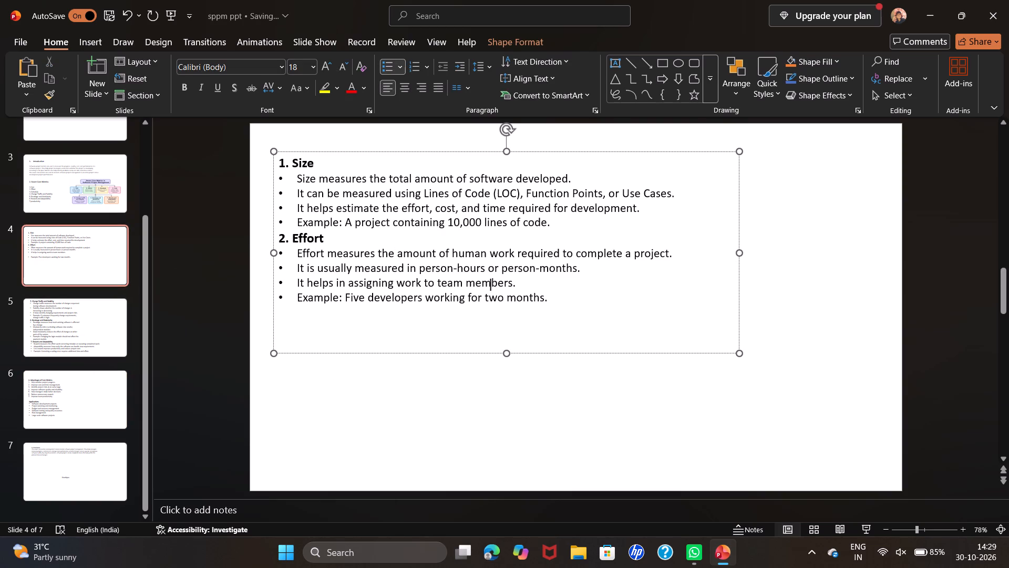
Move the Advantages of Core Metrics slide from position 6 to position 5, directly after the Size and Effort slide.
left_click(78, 343)
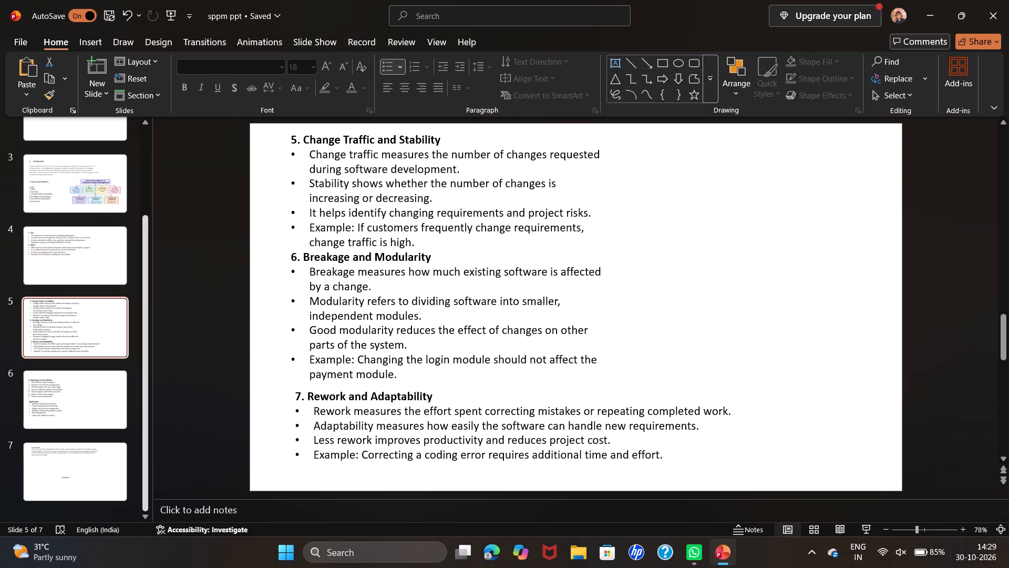
left_click(69, 404)
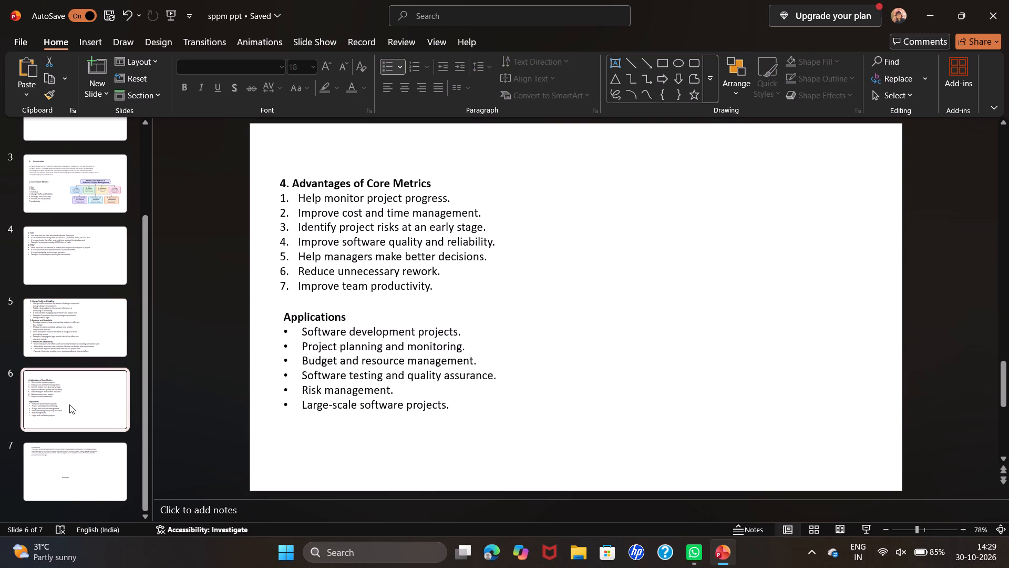
left_click(79, 258)
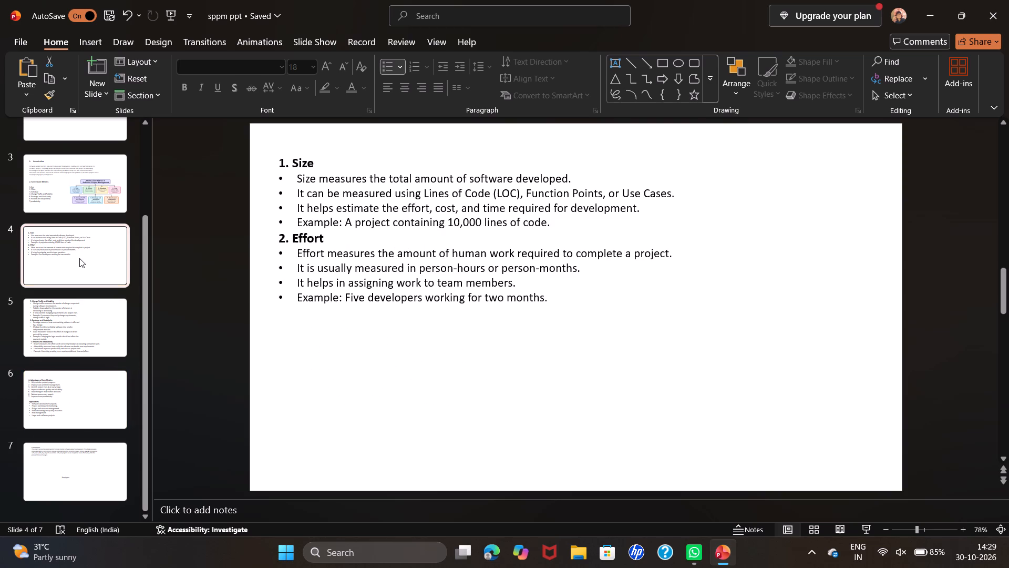
left_click(77, 341)
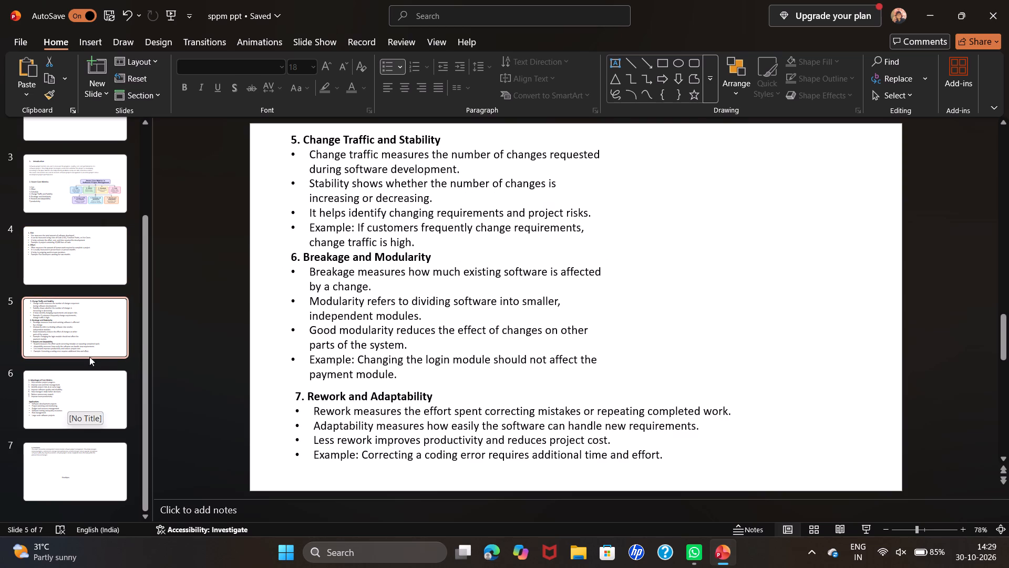
left_click_drag(71, 392, 85, 296)
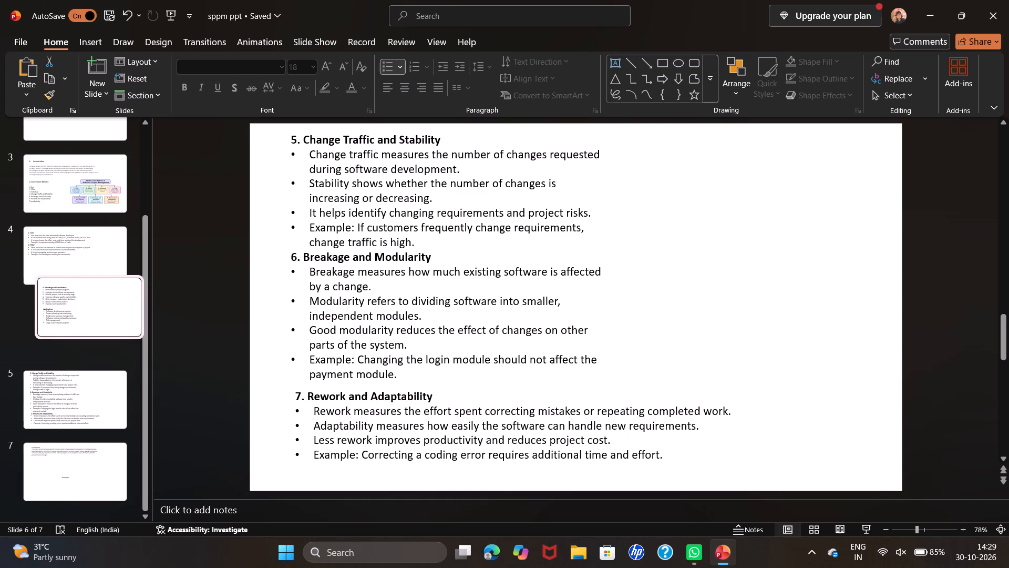
left_click_drag(85, 296, 79, 304)
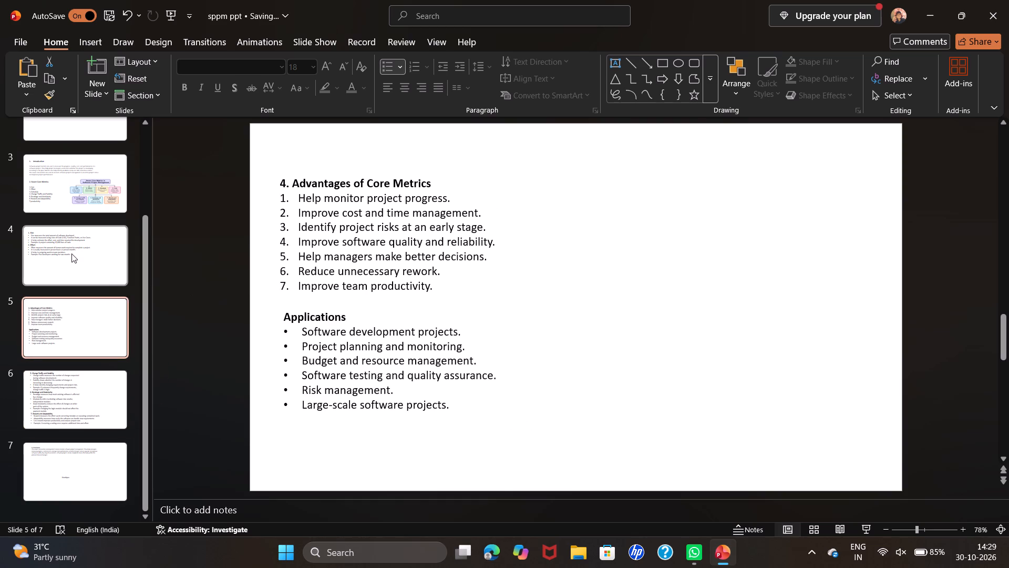
Insert an empty line without a bullet between the Size bullets and the Effort heading on slide 4.
left_click(71, 253)
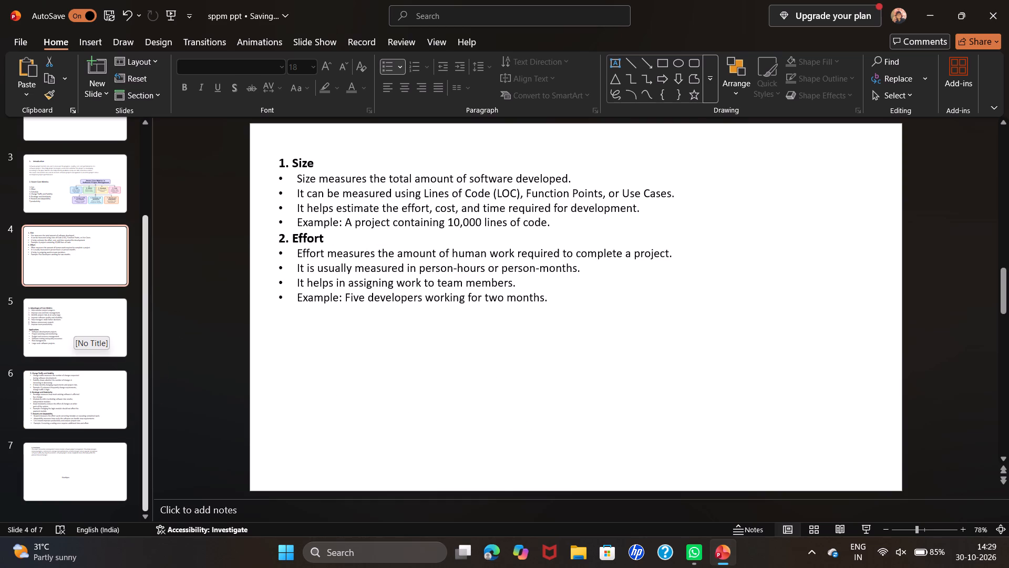
left_click(563, 225)
key("Return")
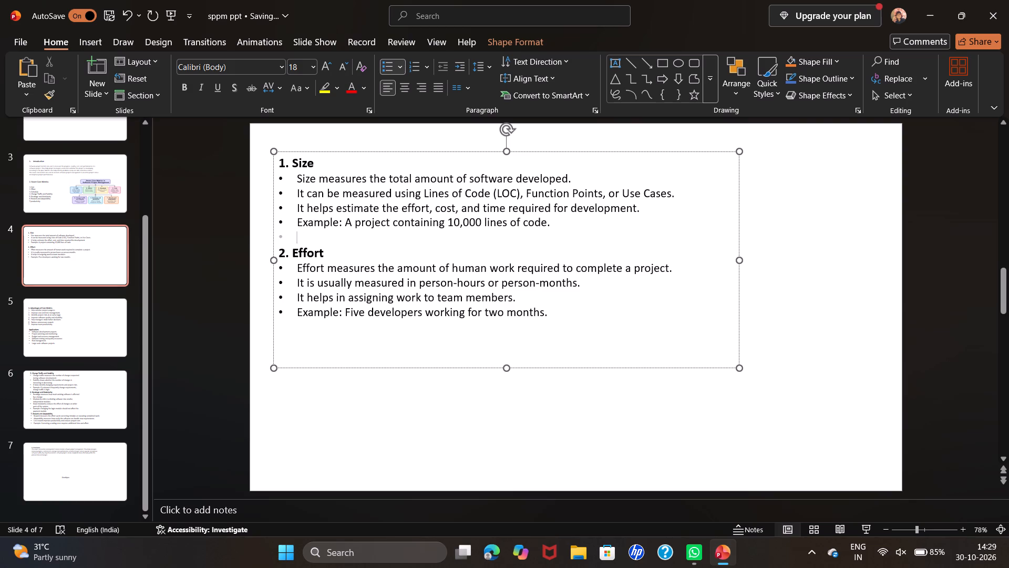
left_click(293, 237)
key("BackSpace")
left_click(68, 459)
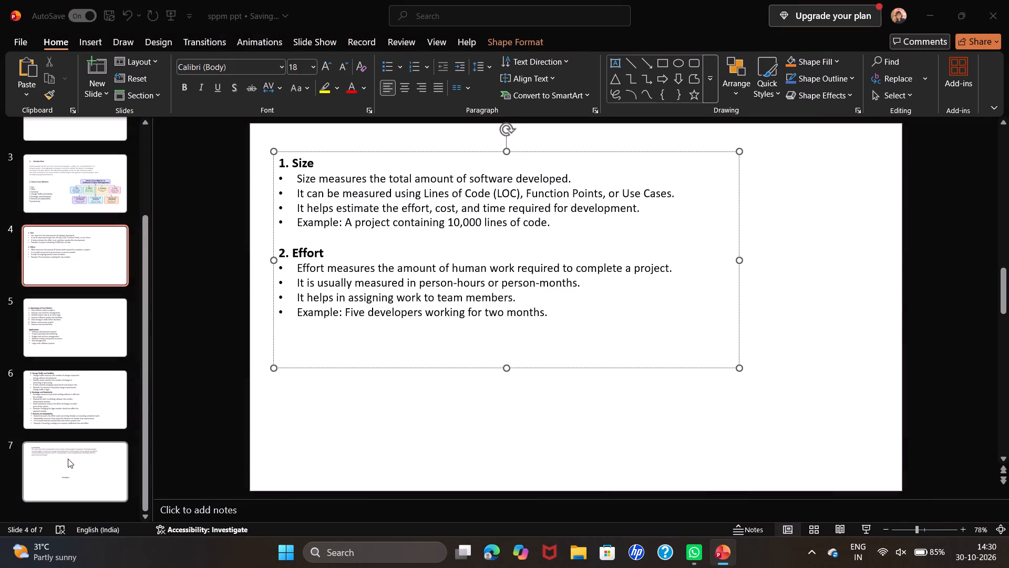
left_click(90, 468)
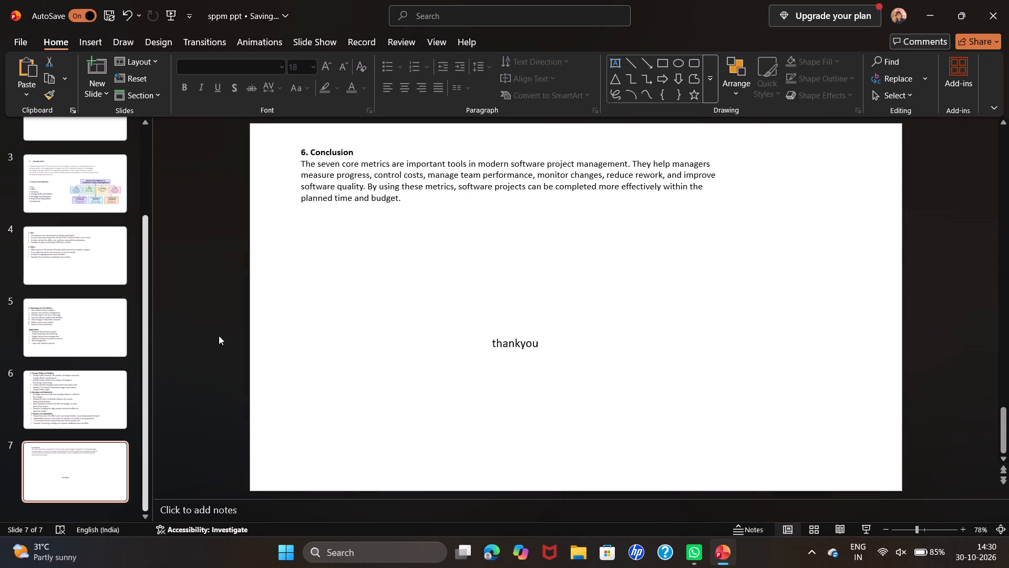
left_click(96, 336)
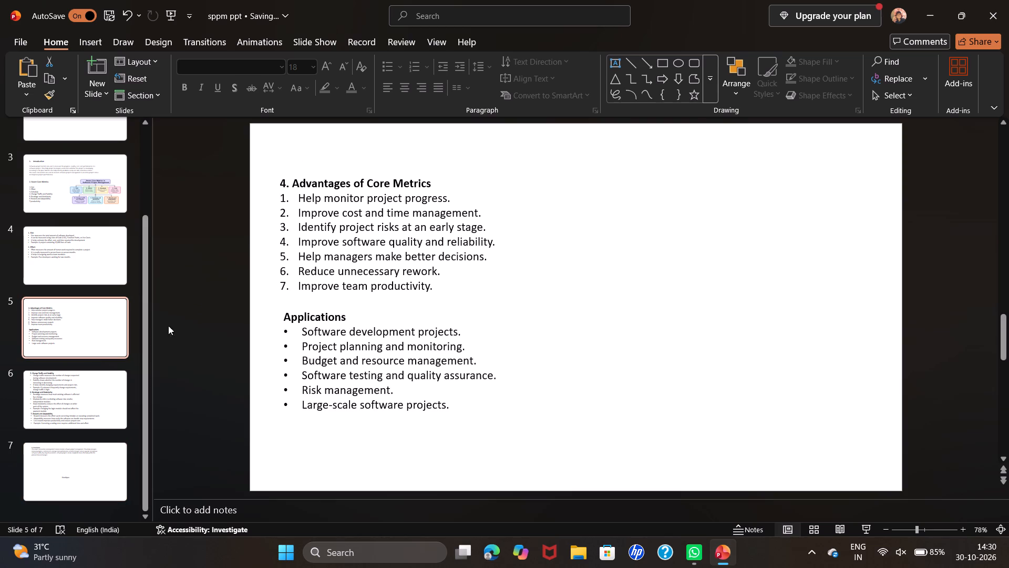
Copy the "Advantages of Core Metrics" heading and its seven-item list from slide 5 to a new line below the Effort bullets on slide 4.
scroll(95, 423, "down", 1)
left_click_drag(280, 179, 483, 305)
key("ctrl+c")
key("ctrl+c")
key("ctrl+c")
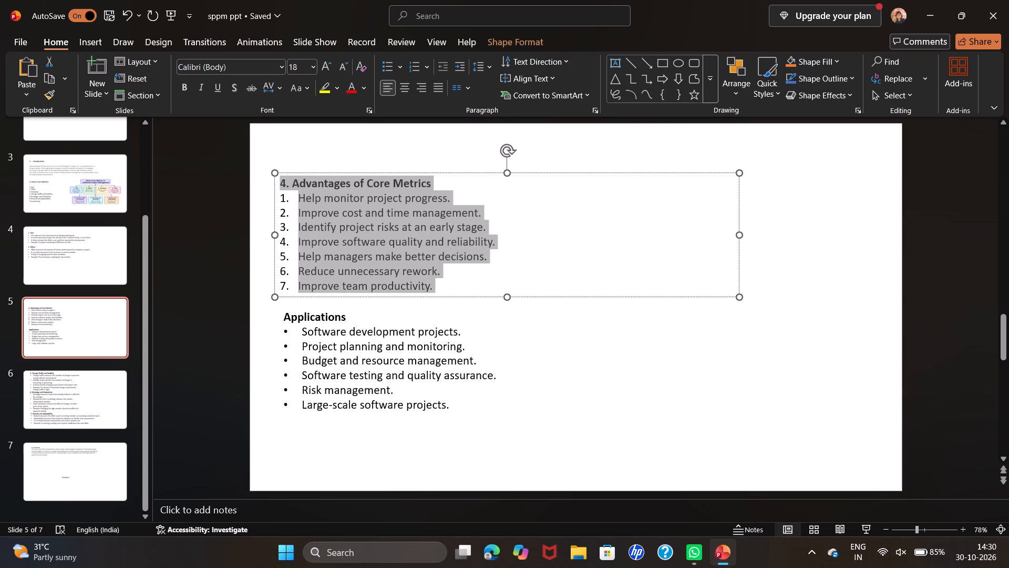
key("ctrl+c")
left_click(523, 225)
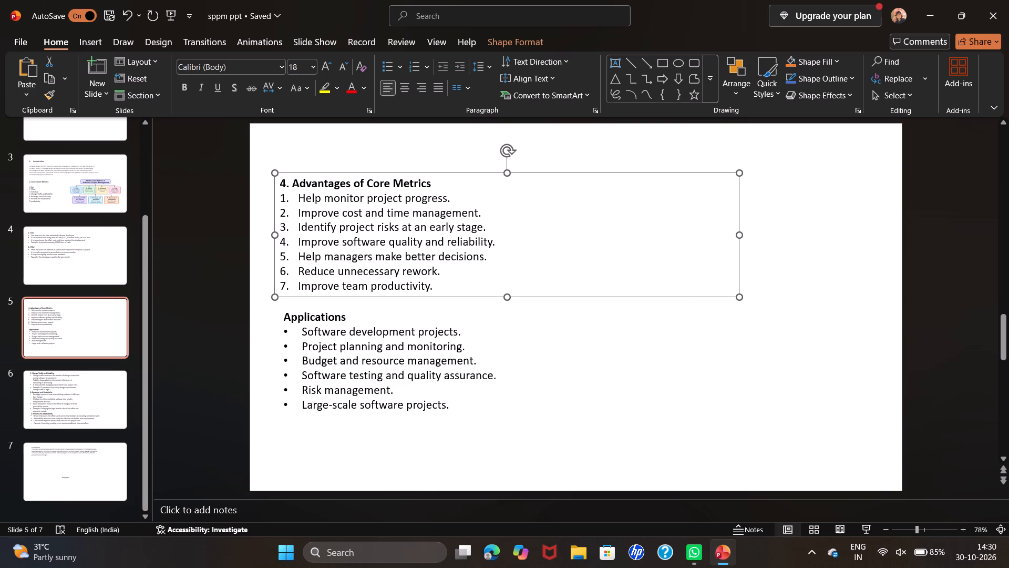
left_click_drag(293, 181, 441, 290)
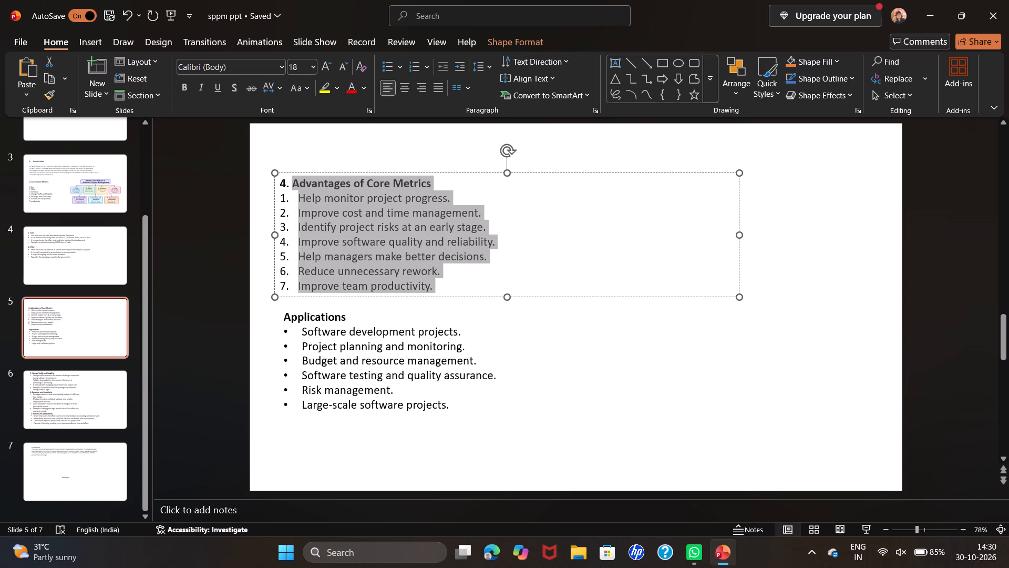
key("ctrl+c")
left_click(70, 251)
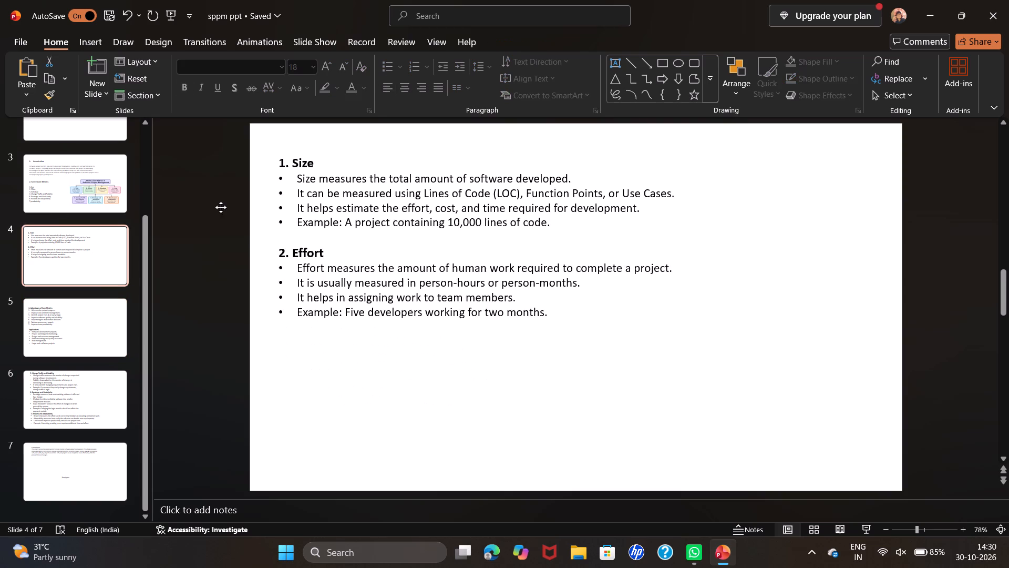
left_click(563, 315)
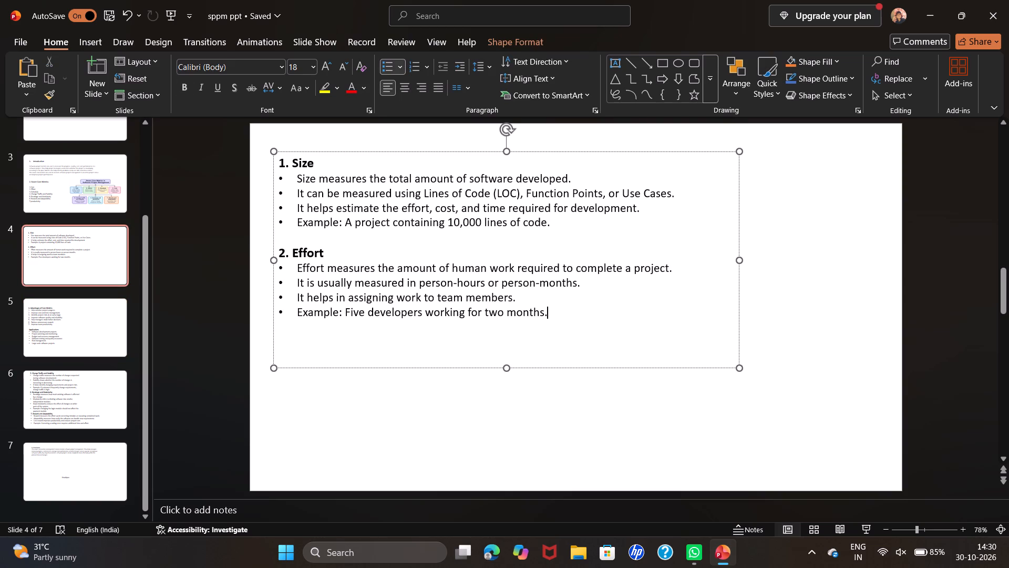
key("Return")
key("ctrl+v")
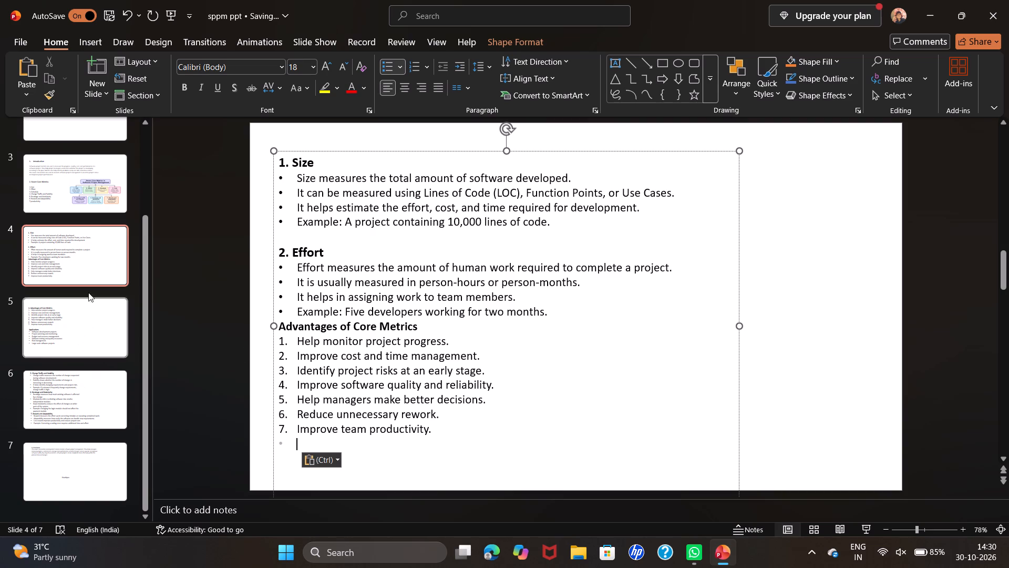
Number the Advantages of Core Metrics heading on slide 4 as "3.", with a space before and after the number.
left_click(94, 246)
left_click(73, 318)
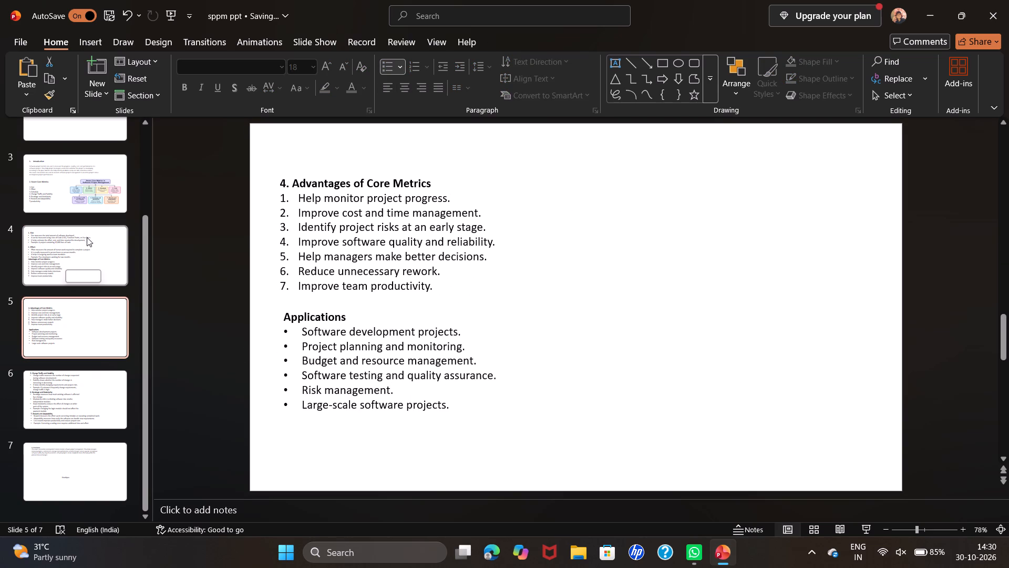
left_click(64, 265)
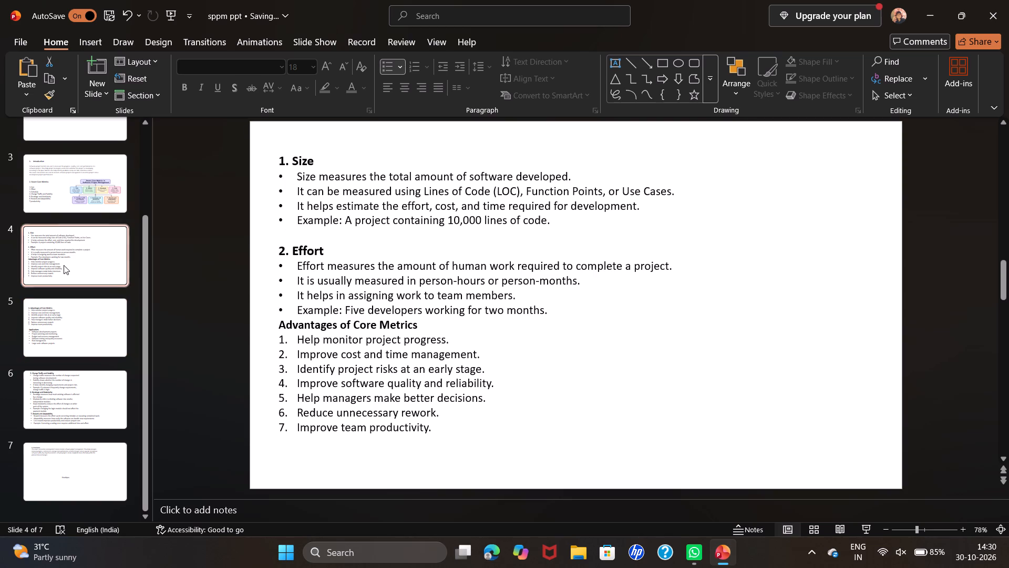
left_click(280, 327)
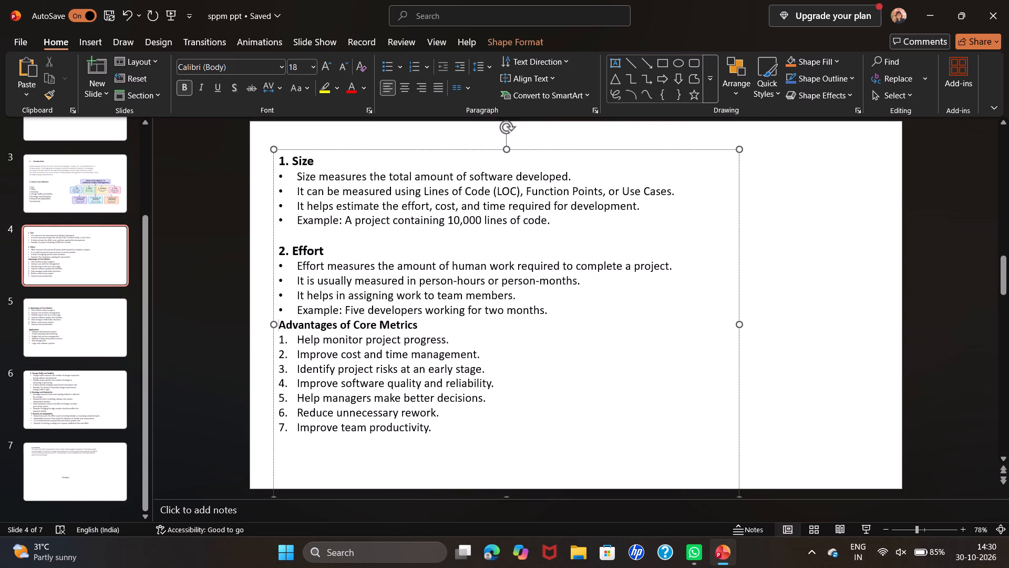
key("space")
key("3")
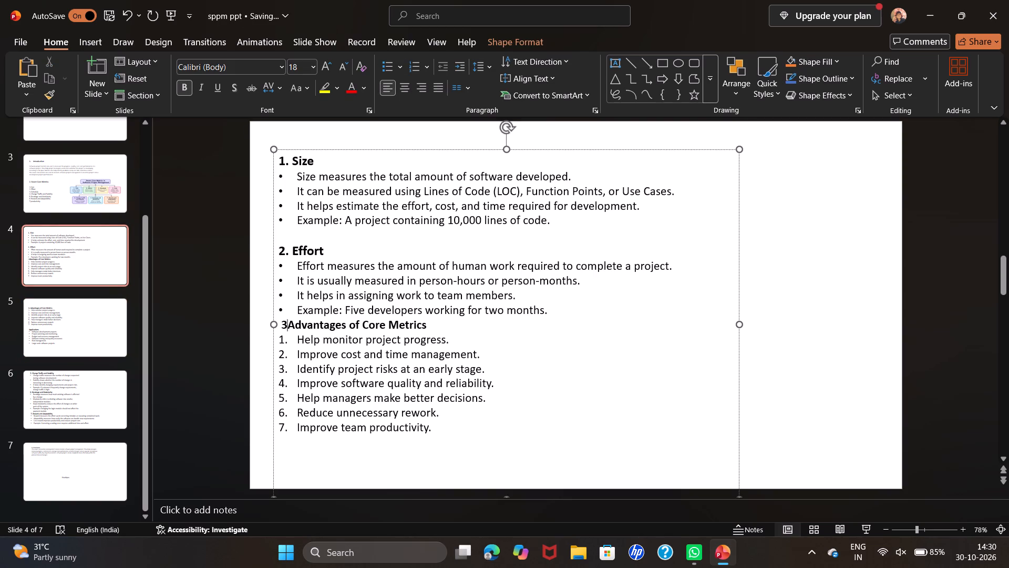
type(".")
key("space")
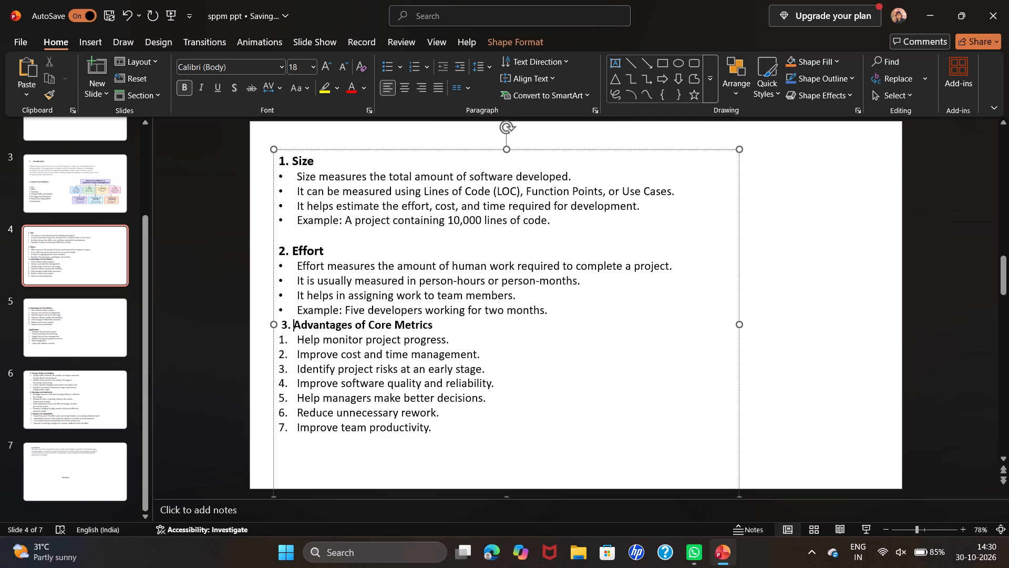
Insert an empty line without a bullet between the Effort bullets and the Advantages of Core Metrics heading on slide 4.
left_click(556, 312)
key("Return")
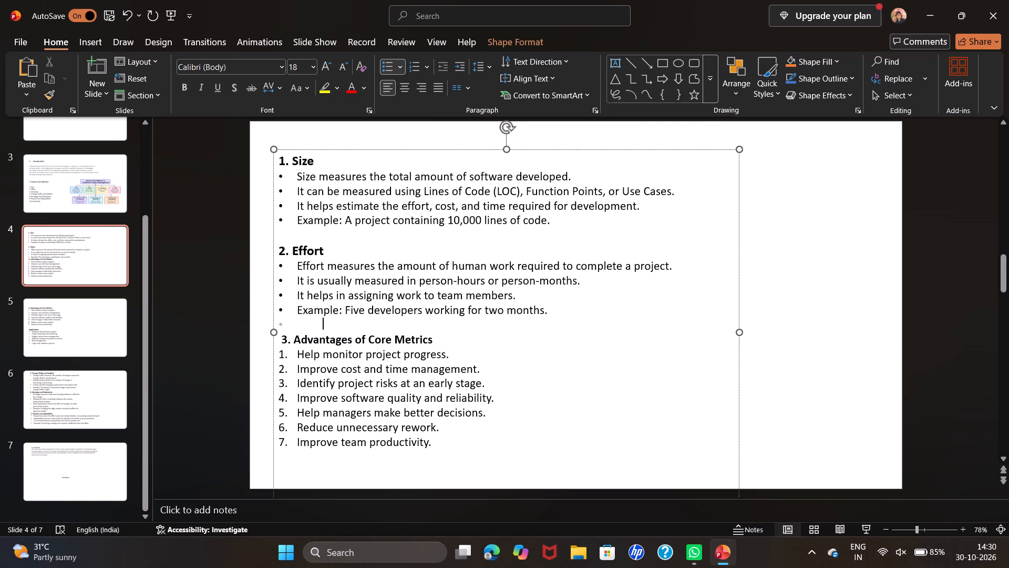
key("BackSpace")
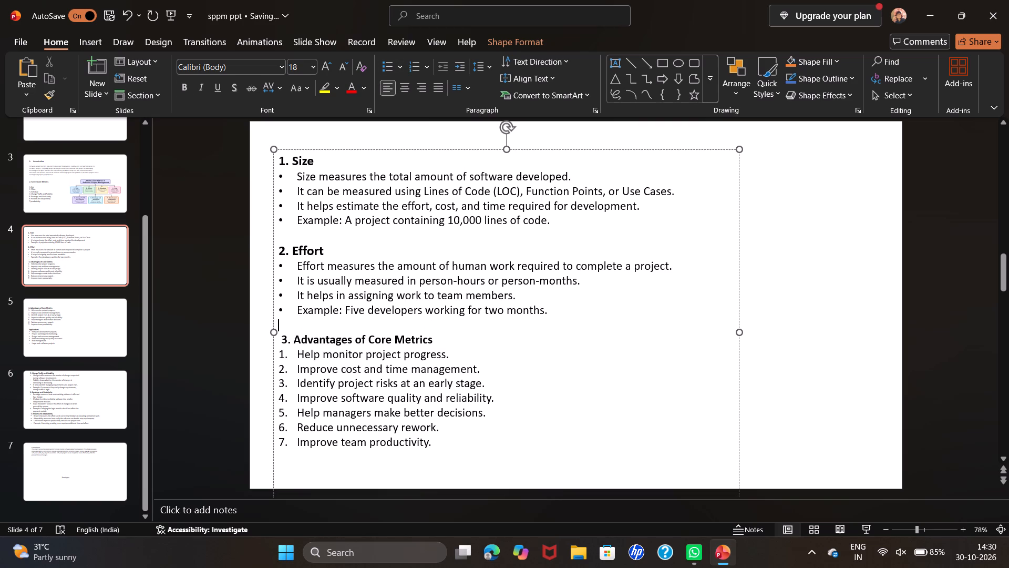
Cut the two stray empty text boxes overlapping the Advantages of Core Metrics heading on slide 4.
left_click(455, 342)
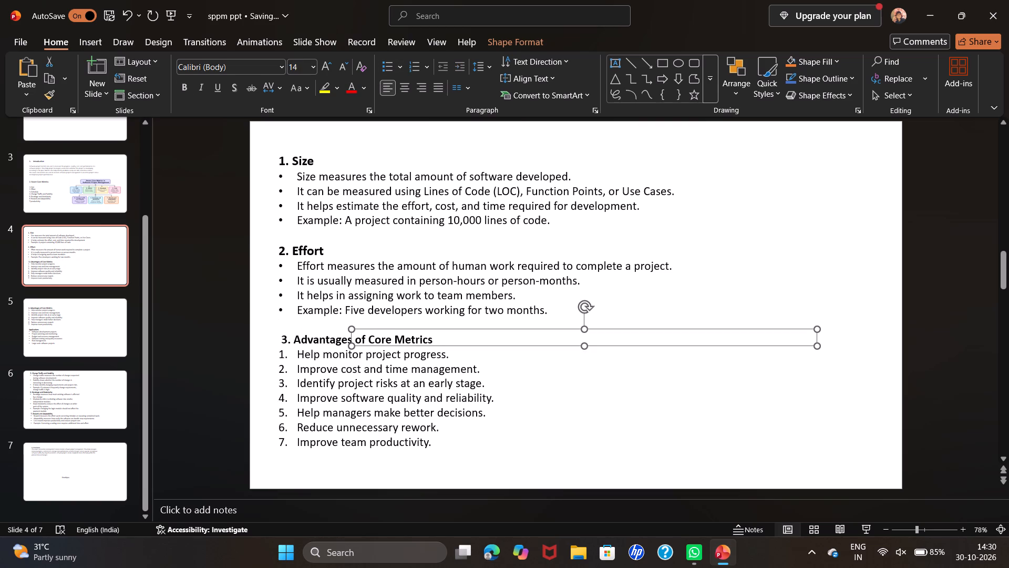
left_click(446, 337)
right_click(446, 337)
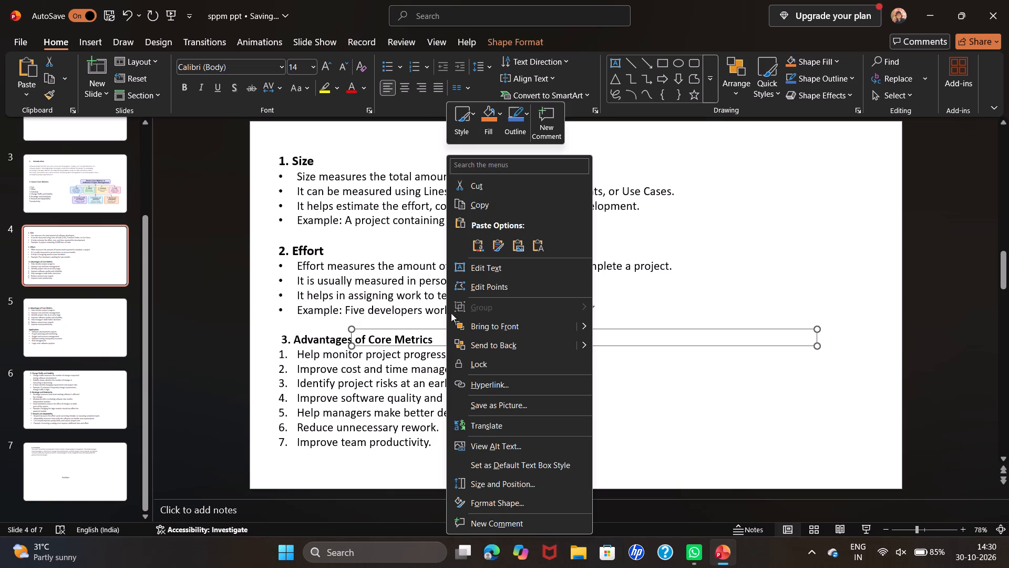
left_click(485, 185)
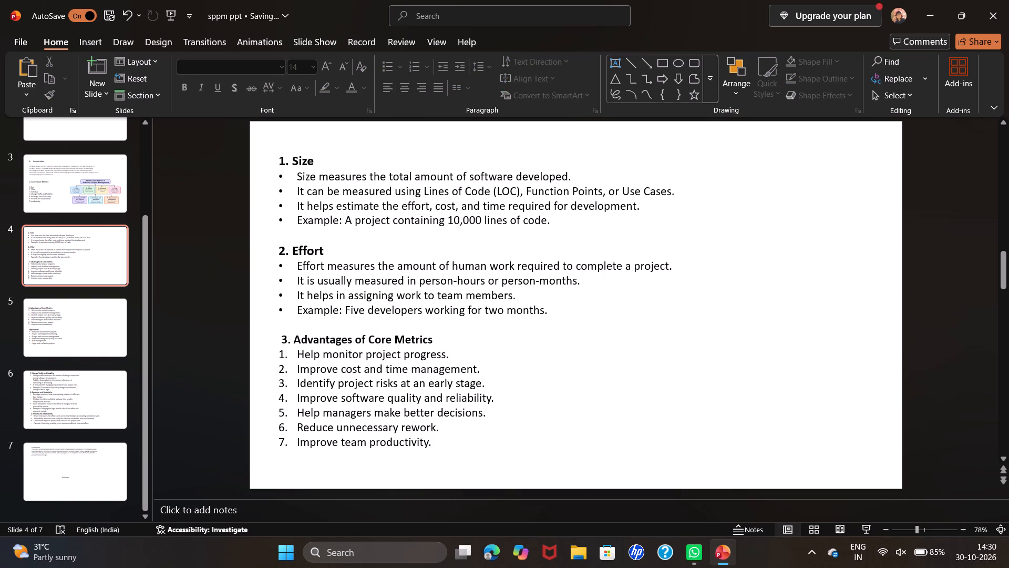
left_click(450, 334)
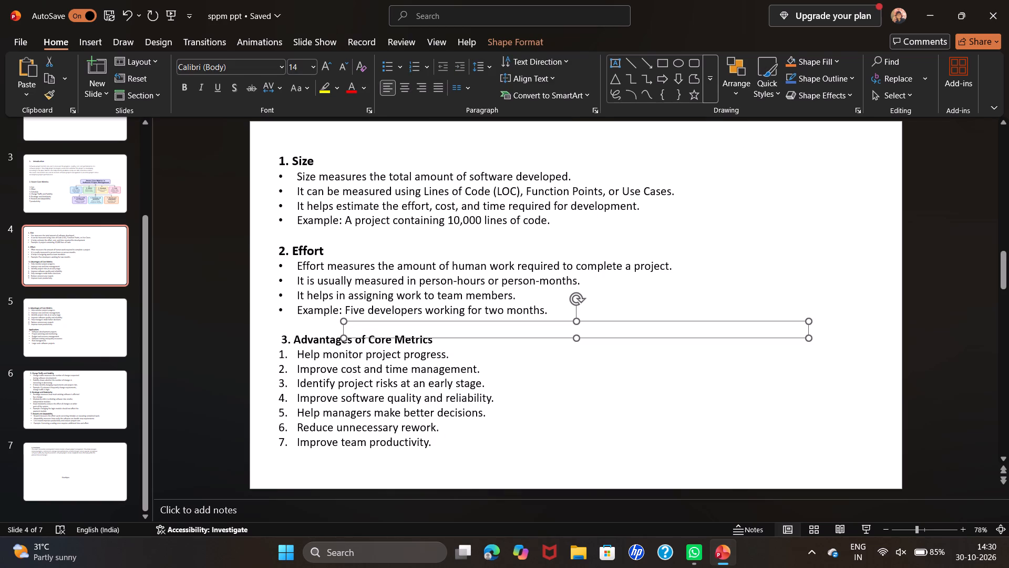
right_click(451, 329)
left_click(487, 184)
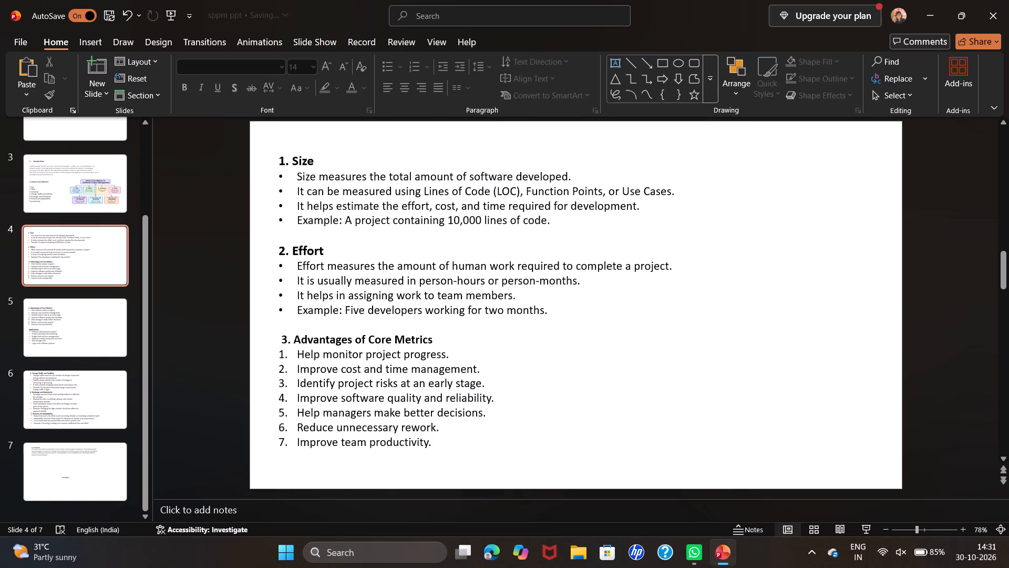
Insert an empty line between the Advantages of Core Metrics heading and its numbered list on slide 4.
left_click(437, 334)
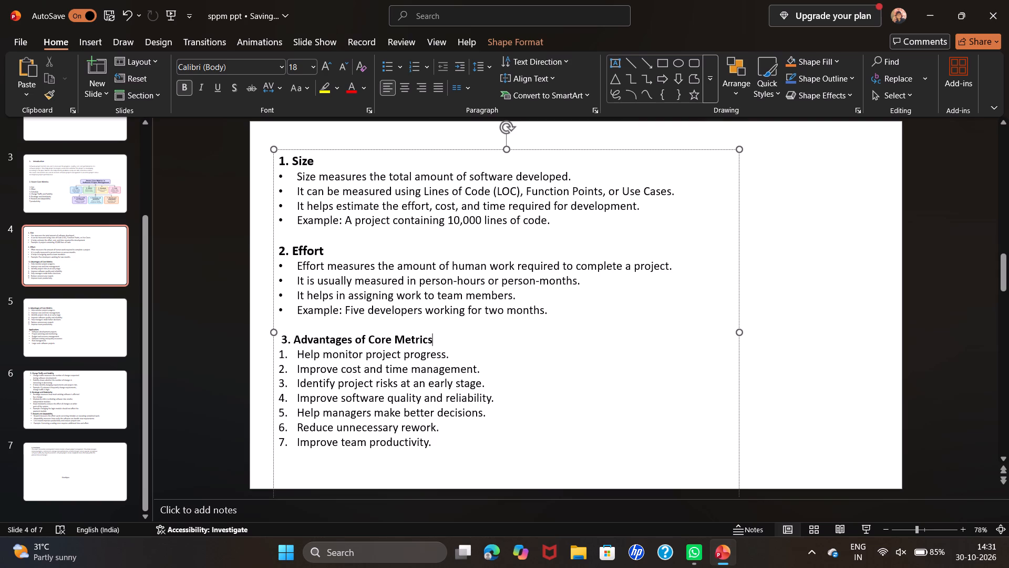
key("Return")
Delete the "4. Advantages of Core Metrics" heading and list from slide 5, and cut the empty text box above Applications.
left_click(98, 397)
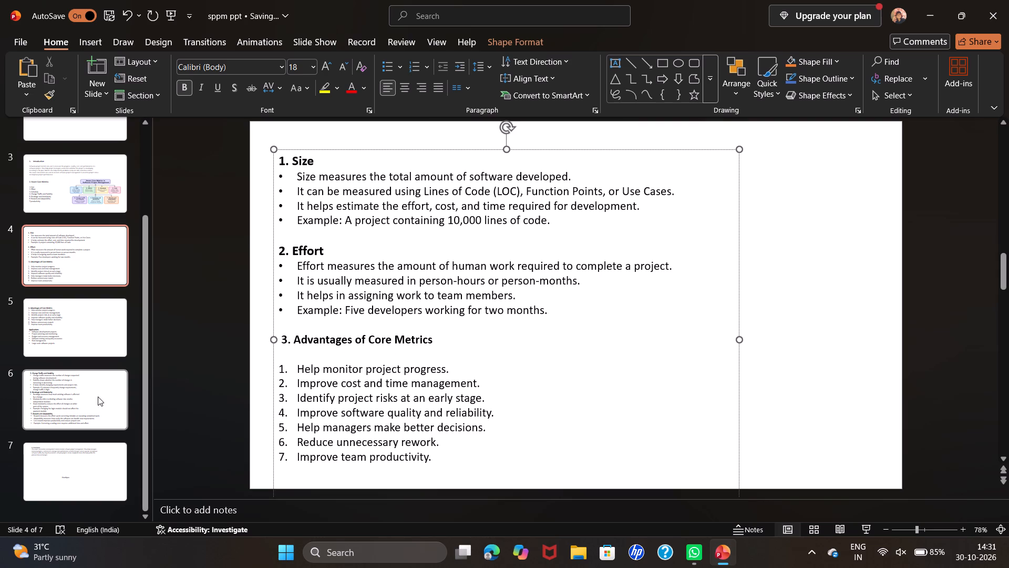
left_click(63, 334)
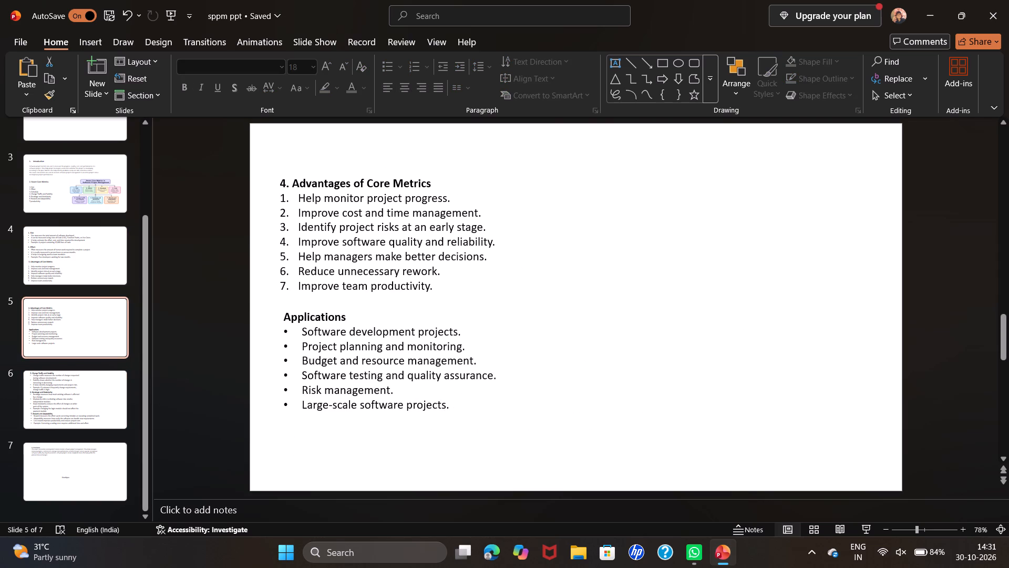
left_click_drag(282, 180, 485, 309)
key("BackSpace")
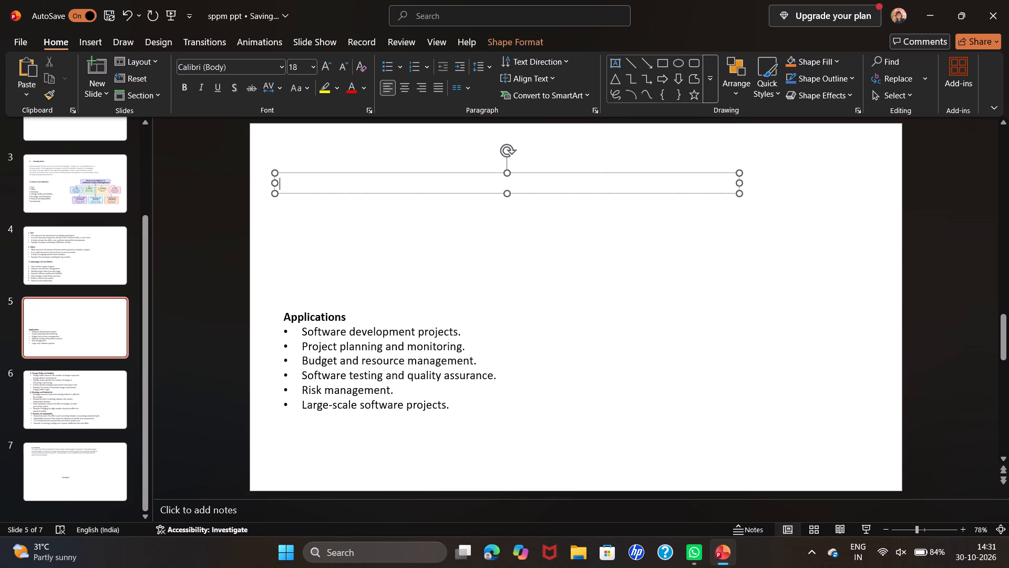
right_click(485, 309)
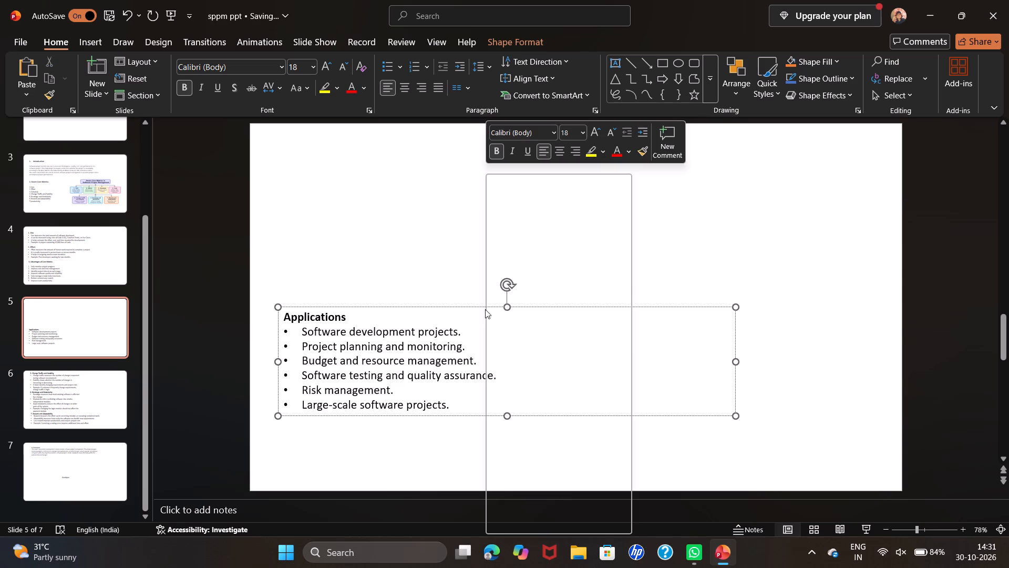
left_click(349, 151)
double_click(347, 160)
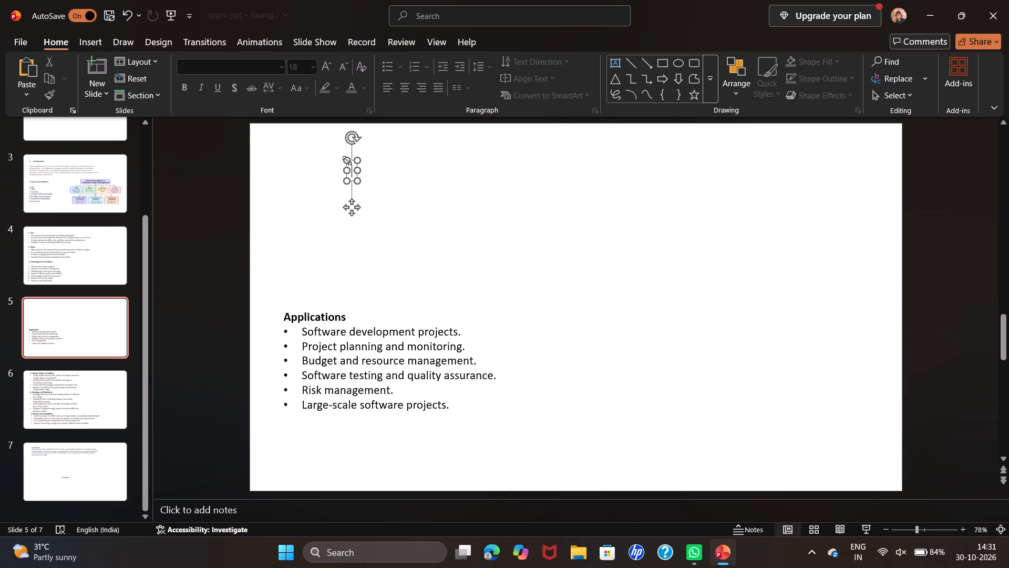
right_click(347, 160)
left_click(392, 187)
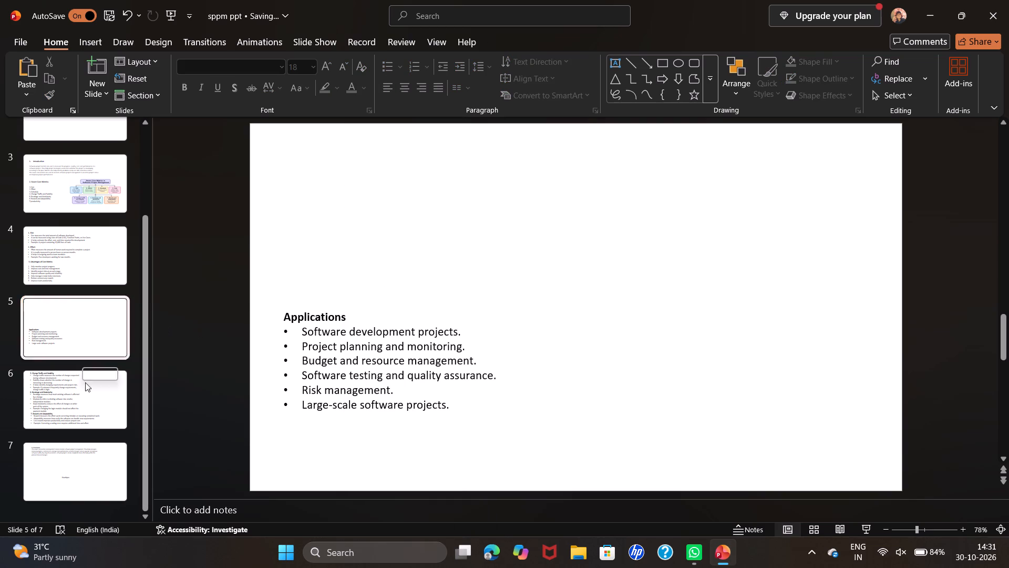
Look through slides 4 to 7 to check how the remaining sections are distributed and ordered.
right_click(284, 326)
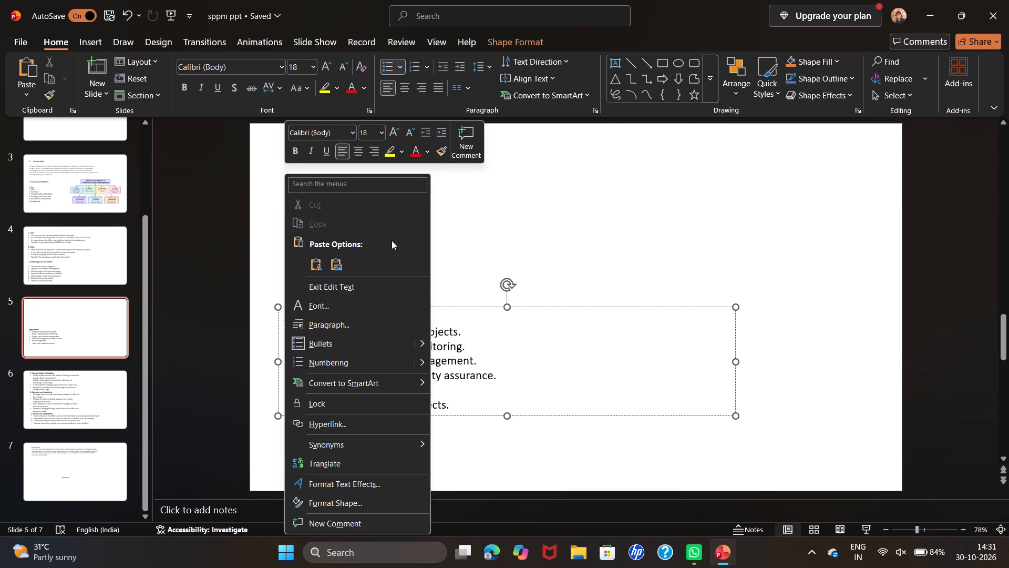
left_click(517, 378)
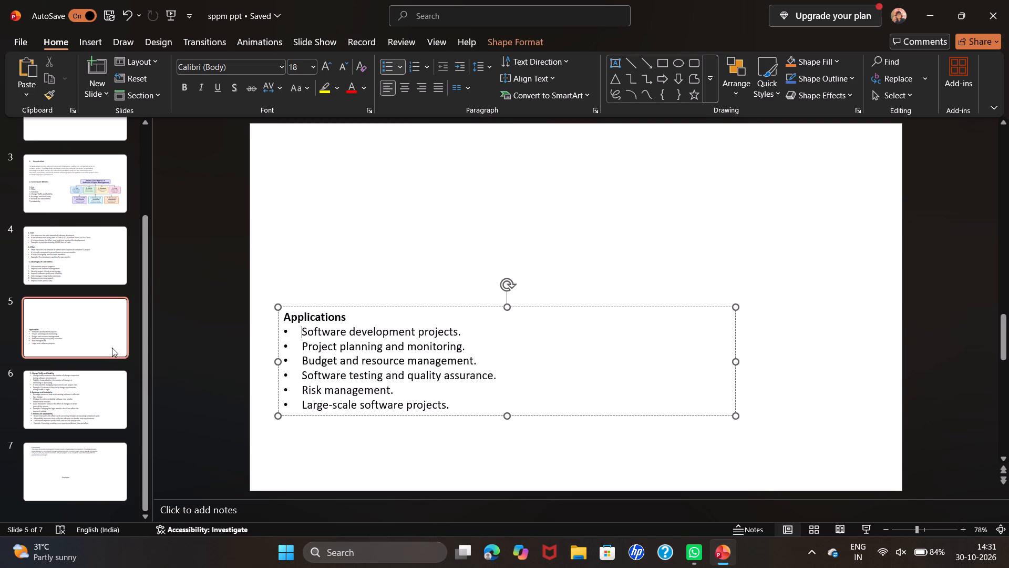
left_click(88, 383)
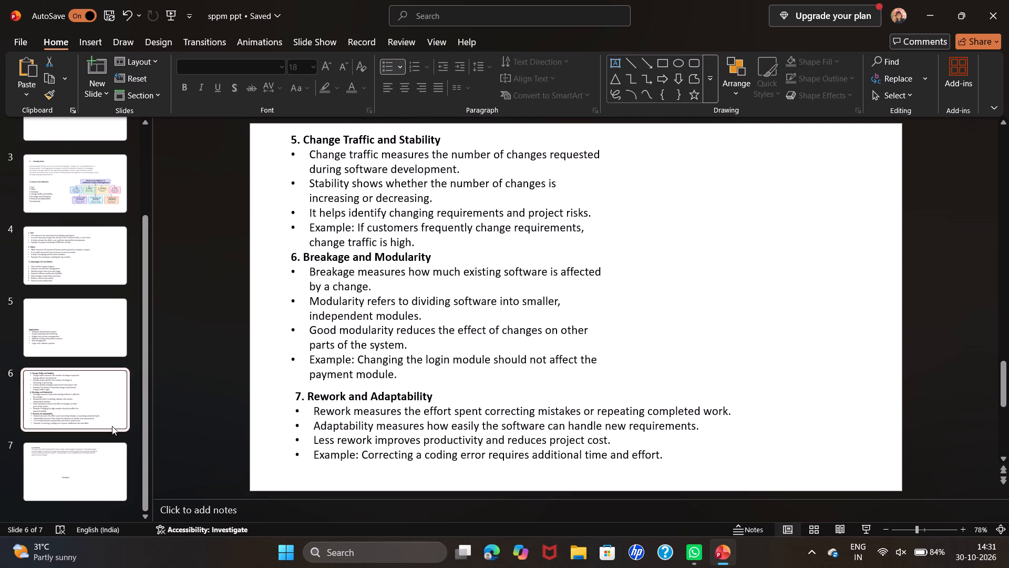
left_click(83, 480)
left_click(86, 318)
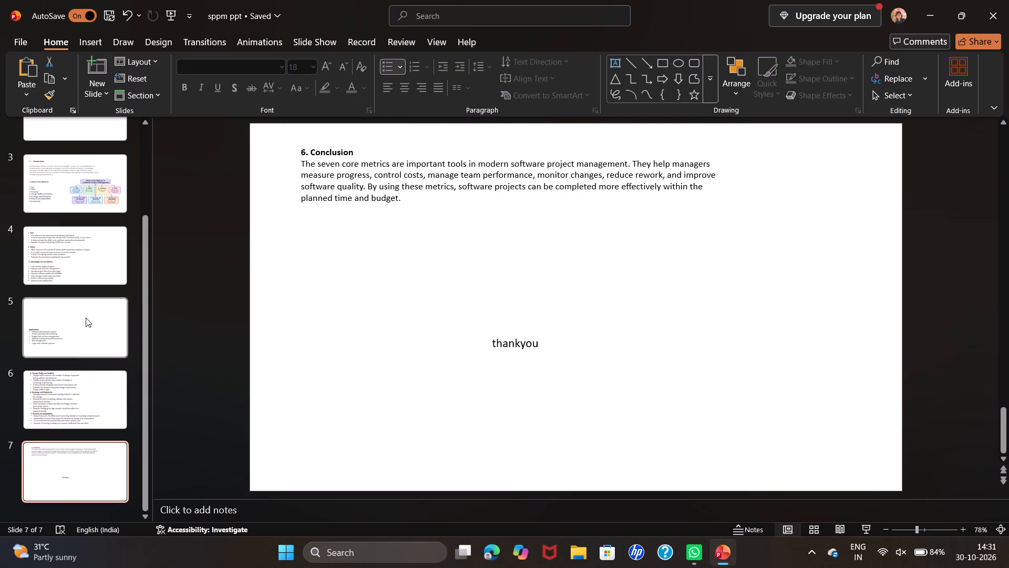
left_click(85, 262)
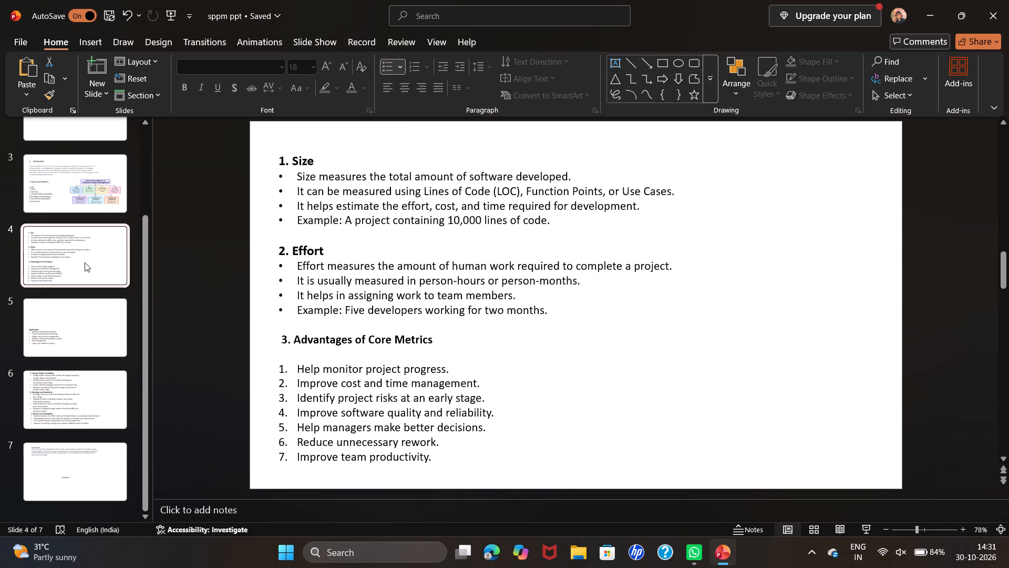
left_click(76, 382)
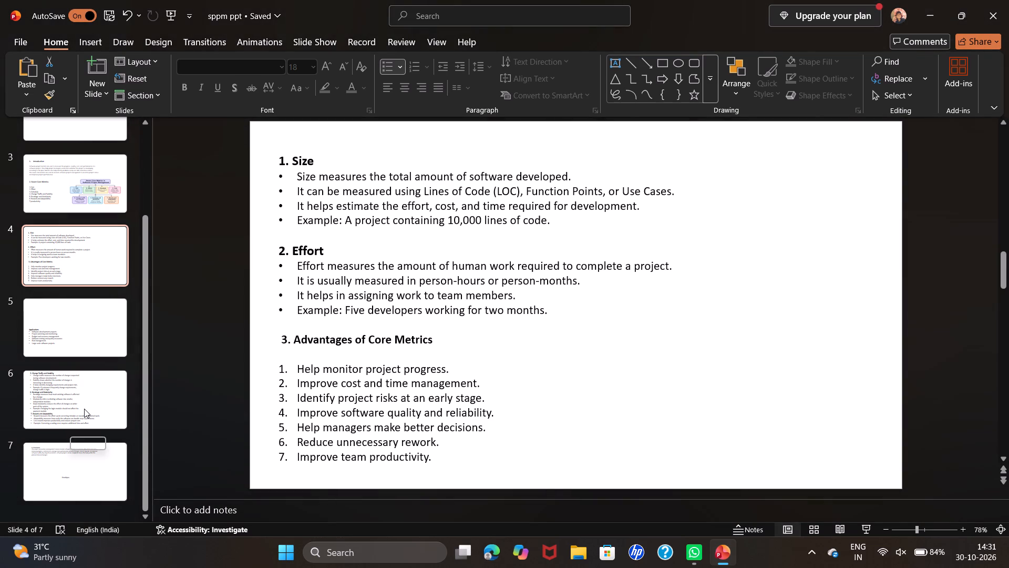
left_click(84, 409)
Cut the Applications slide at position 5 out of the presentation.
right_click(67, 336)
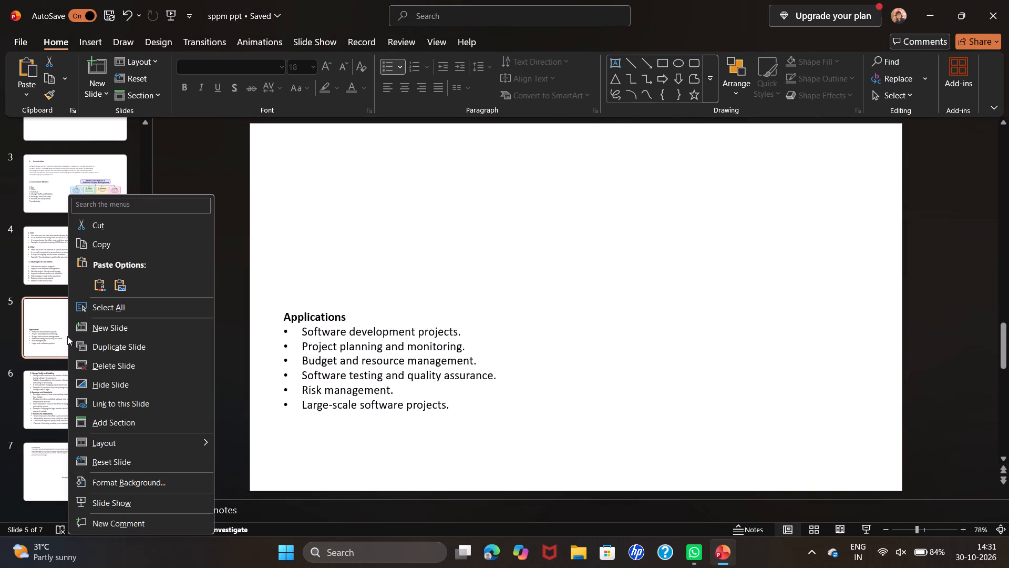
left_click(104, 227)
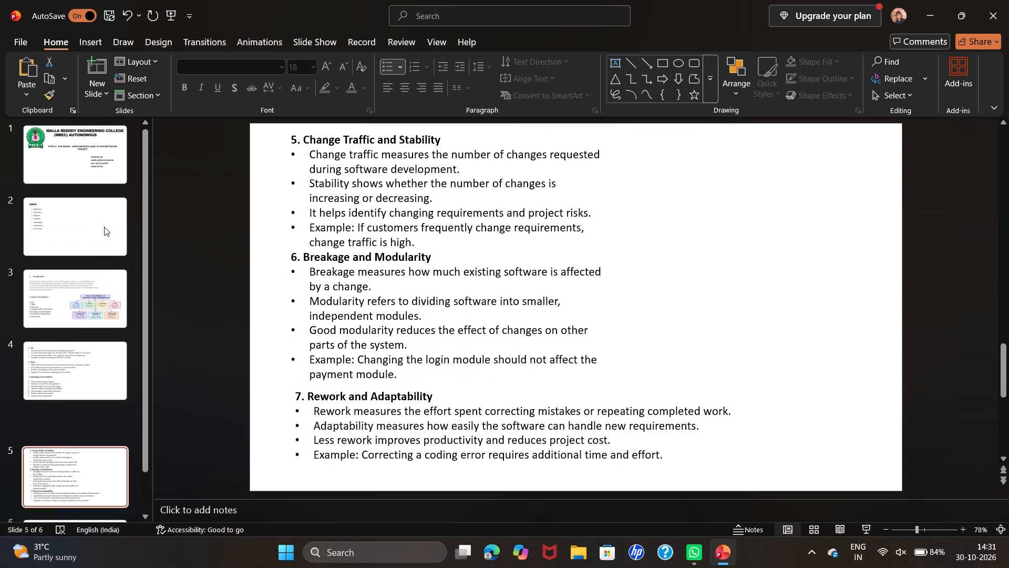
Renumber the Change Traffic and Stability heading on slide 5 as 4 and the Breakage and Modularity heading as 5.
left_click(70, 444)
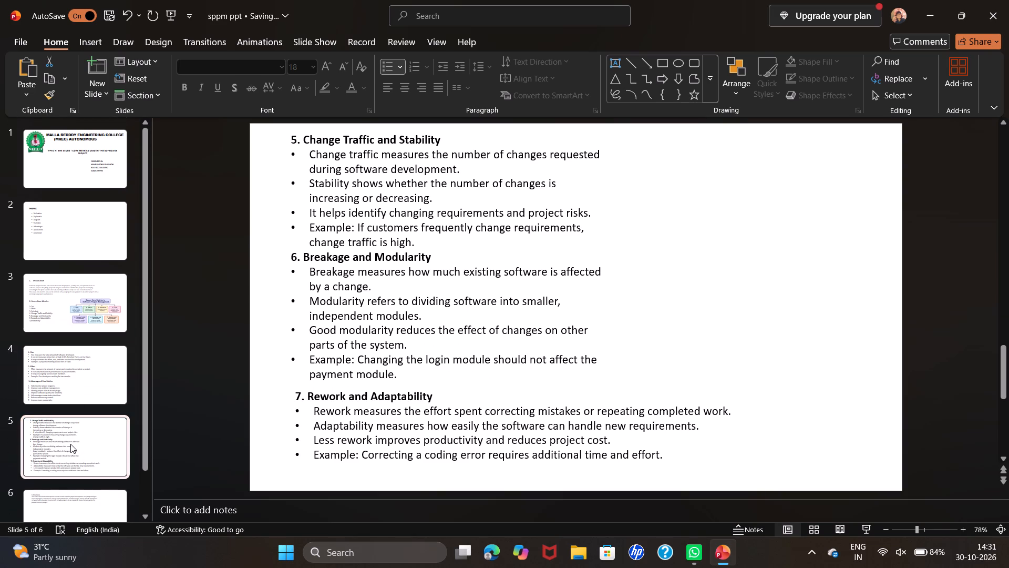
left_click(77, 400)
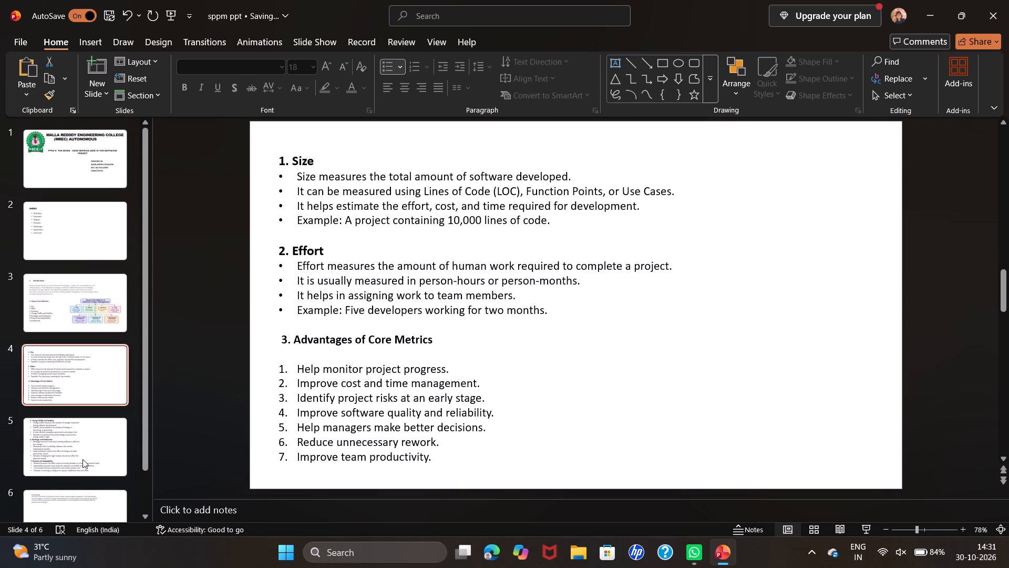
left_click(82, 459)
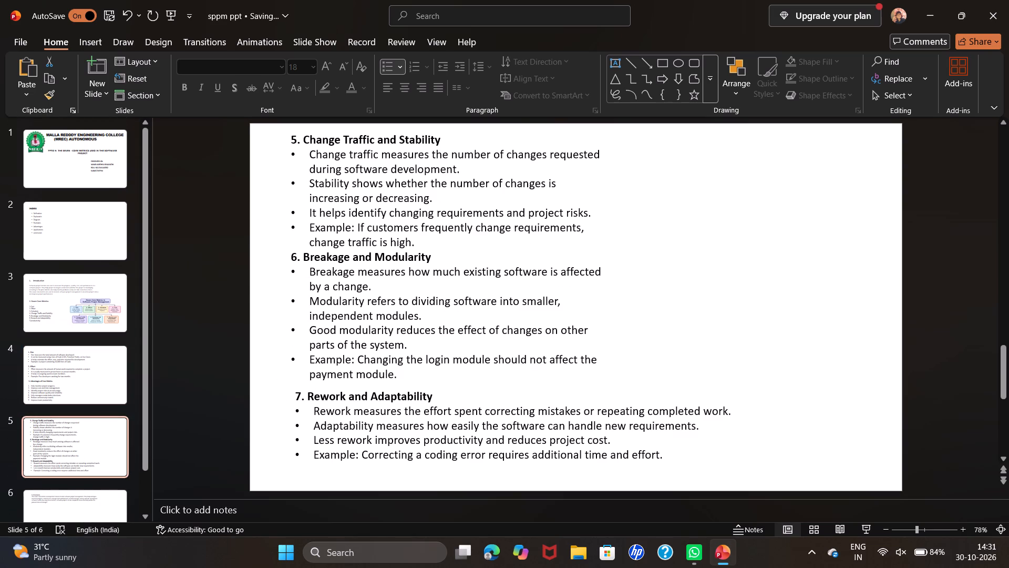
left_click(296, 138)
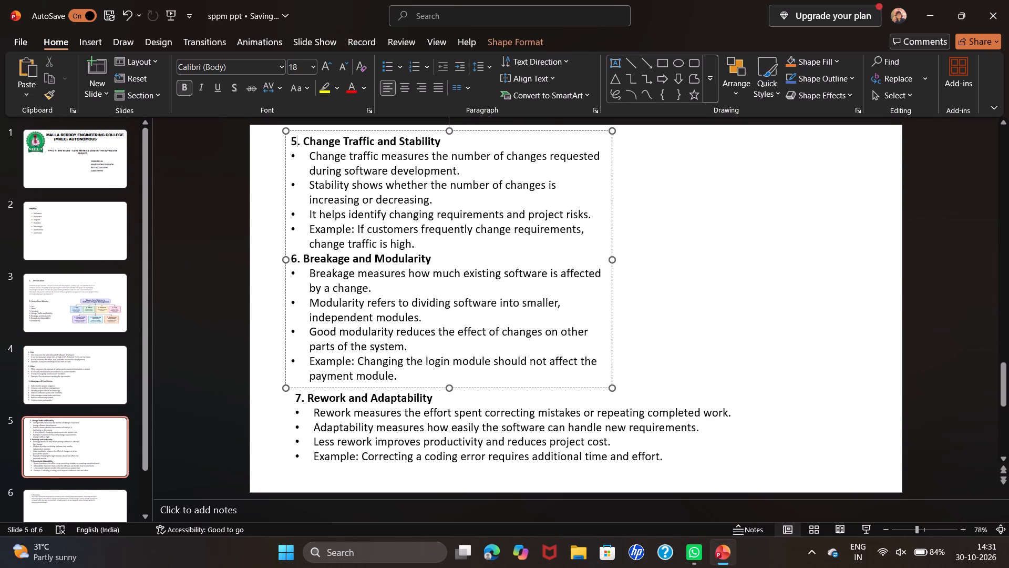
key("BackSpace")
key("4")
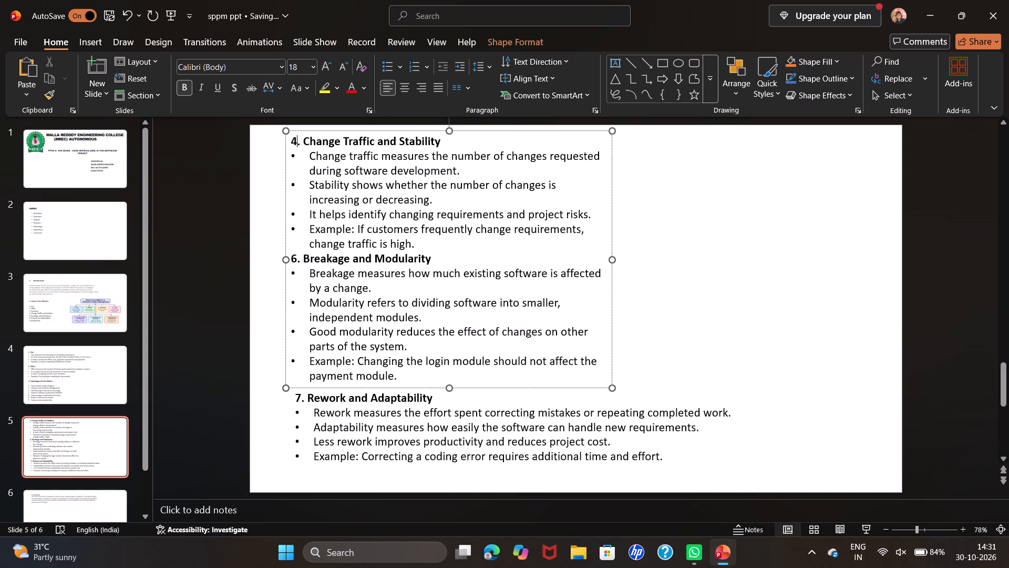
left_click(300, 259)
key("Left")
key("BackSpace")
type("\\5")
key("BackSpace")
key("BackSpace")
key("5")
Change the number of the Rework and Adaptability heading on slide 5 to 6, without a period.
left_click(298, 397)
key("Right")
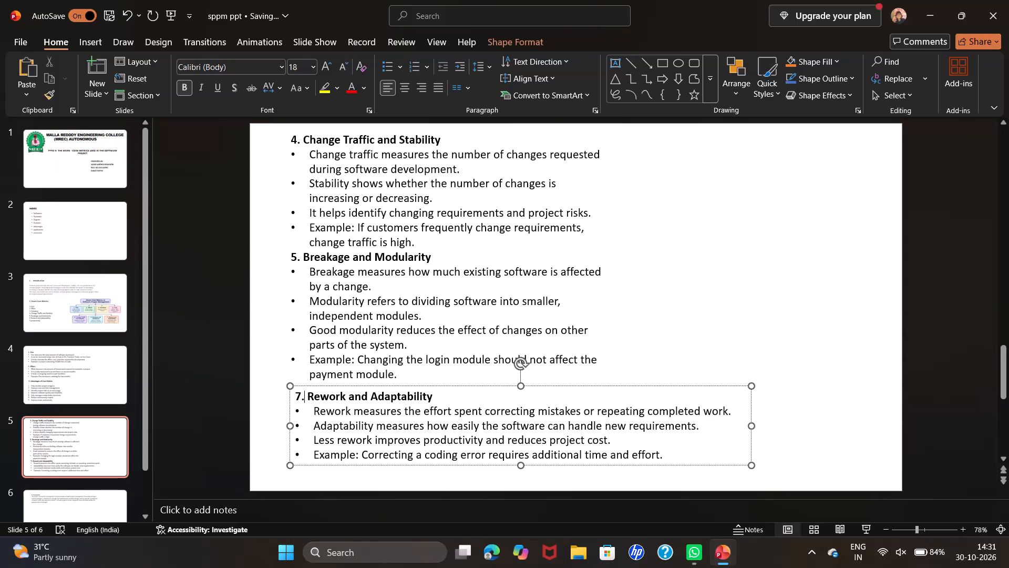
key("BackSpace")
type("\\6")
key("BackSpace")
key("BackSpace")
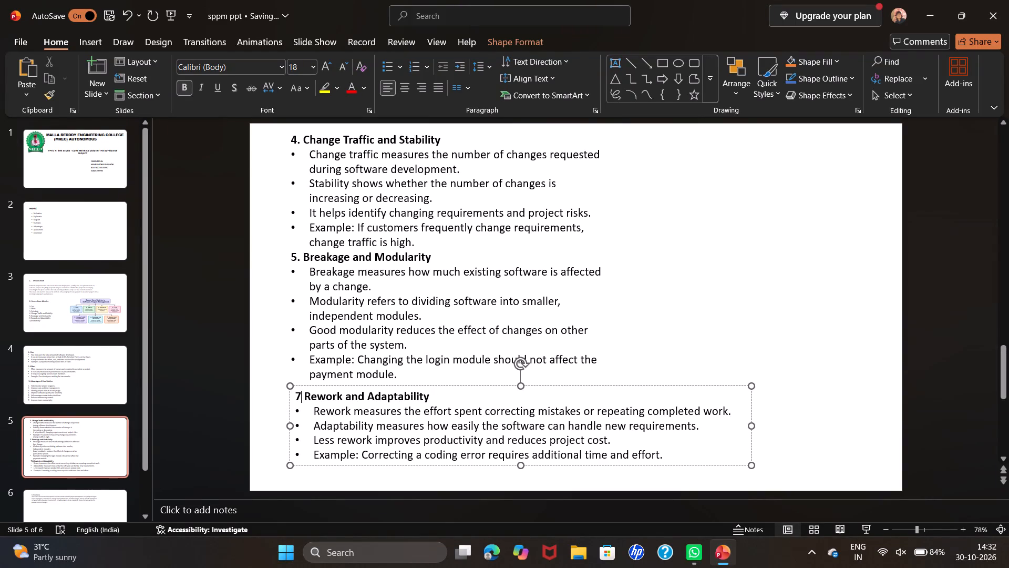
key("BackSpace")
key("6")
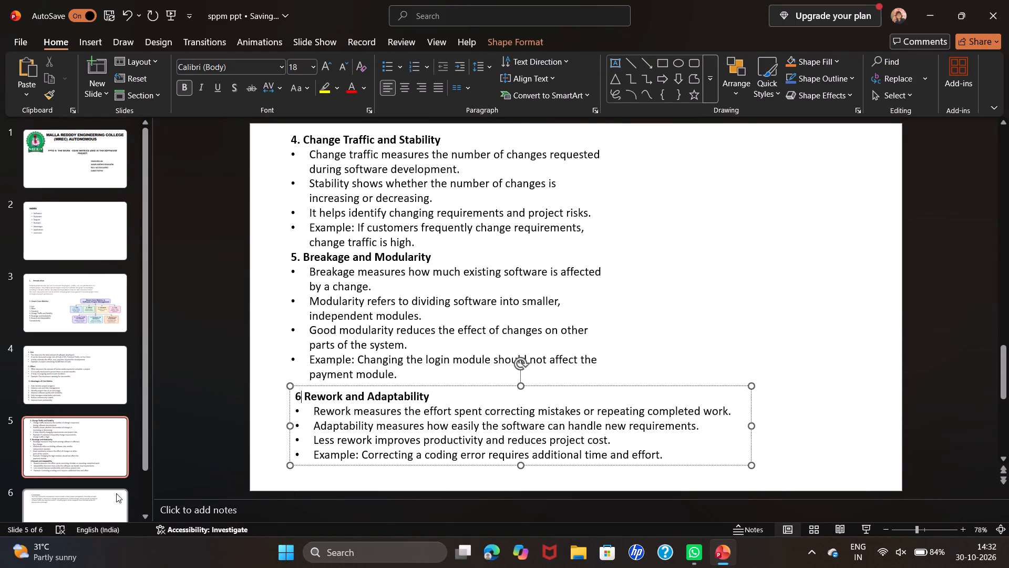
Renumber the Conclusion heading on slide 6 as 7.
left_click(101, 501)
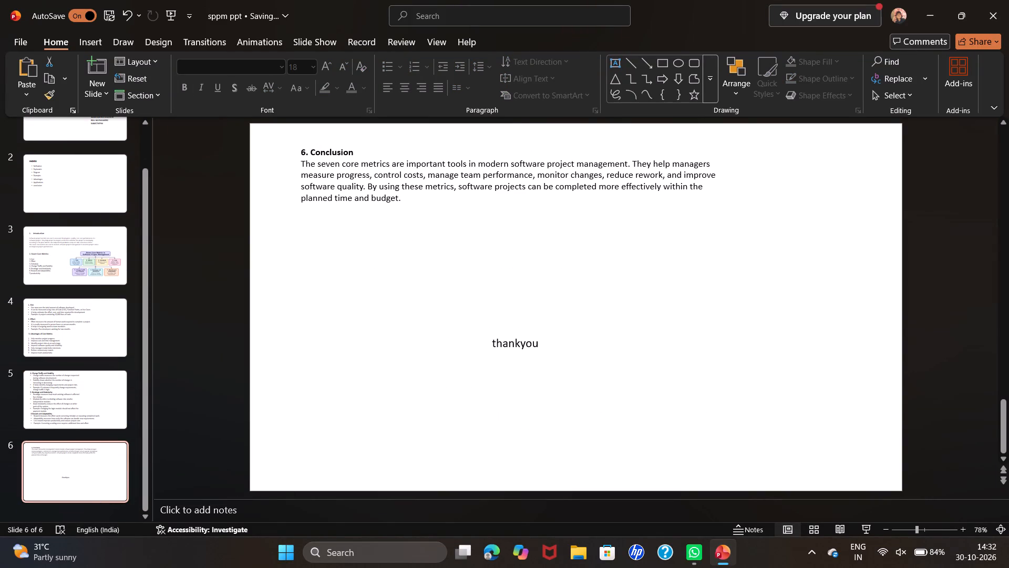
left_click(306, 150)
key("Left")
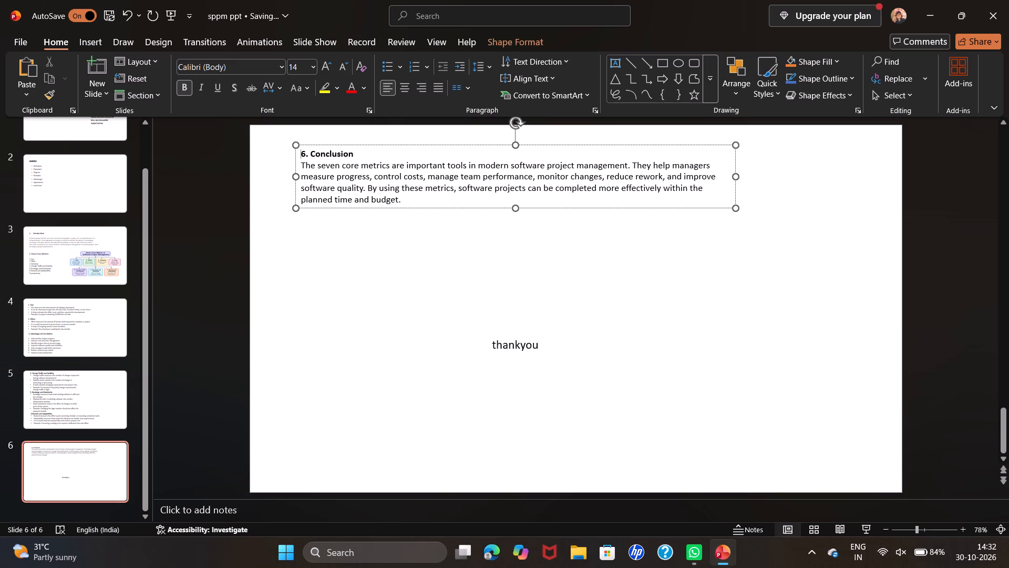
key("Right")
key("BackSpace")
key("7")
Set the Conclusion heading and paragraph to 18 pt and insert an empty line below the heading.
left_click_drag(303, 151, 399, 208)
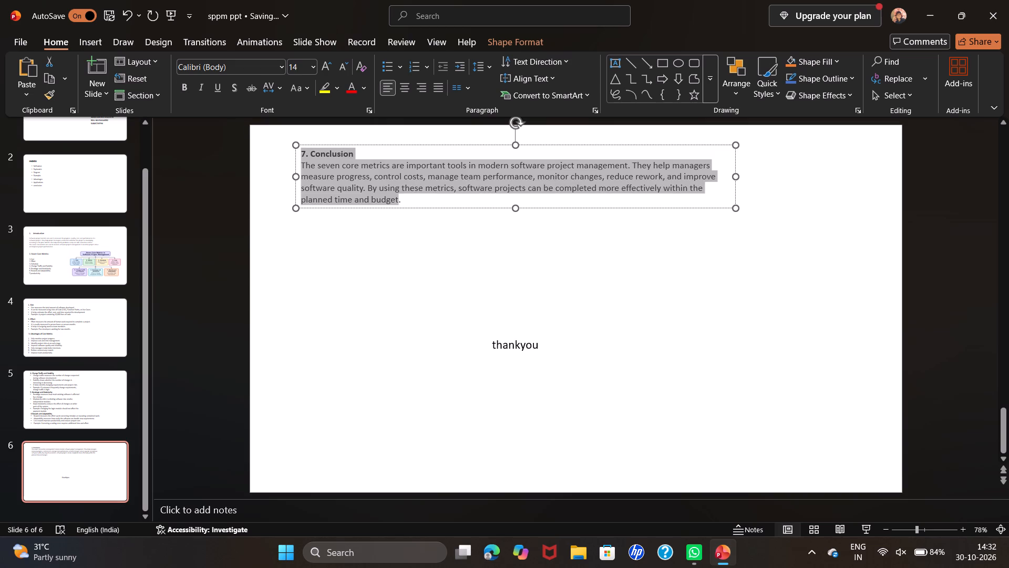
left_click_drag(399, 208, 425, 229)
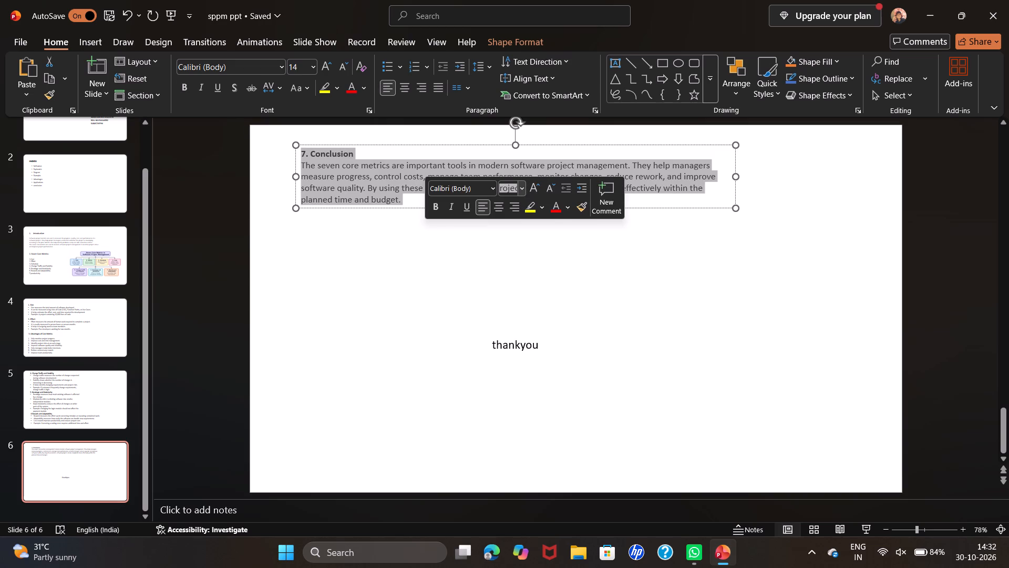
left_click(521, 189)
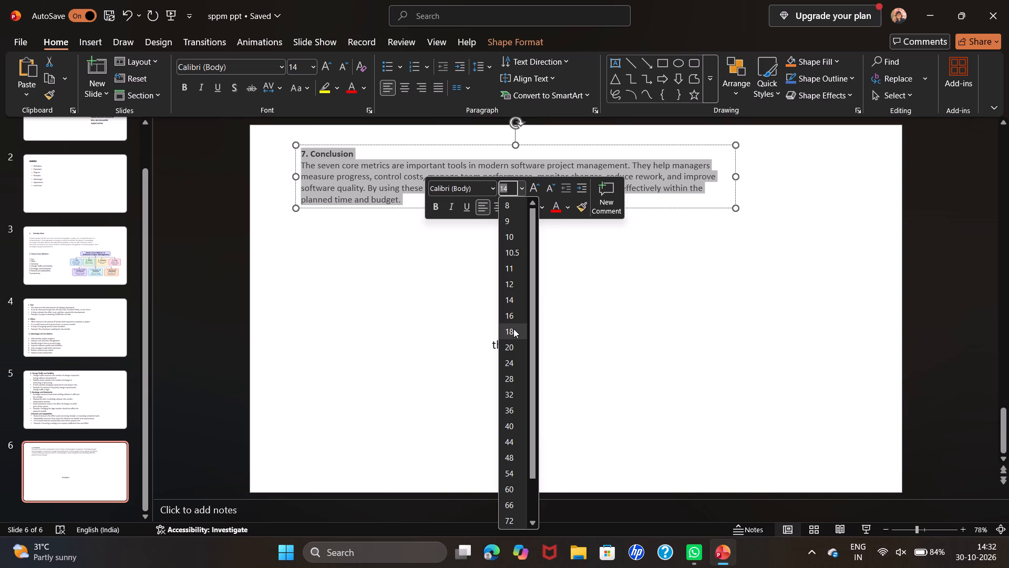
left_click(513, 329)
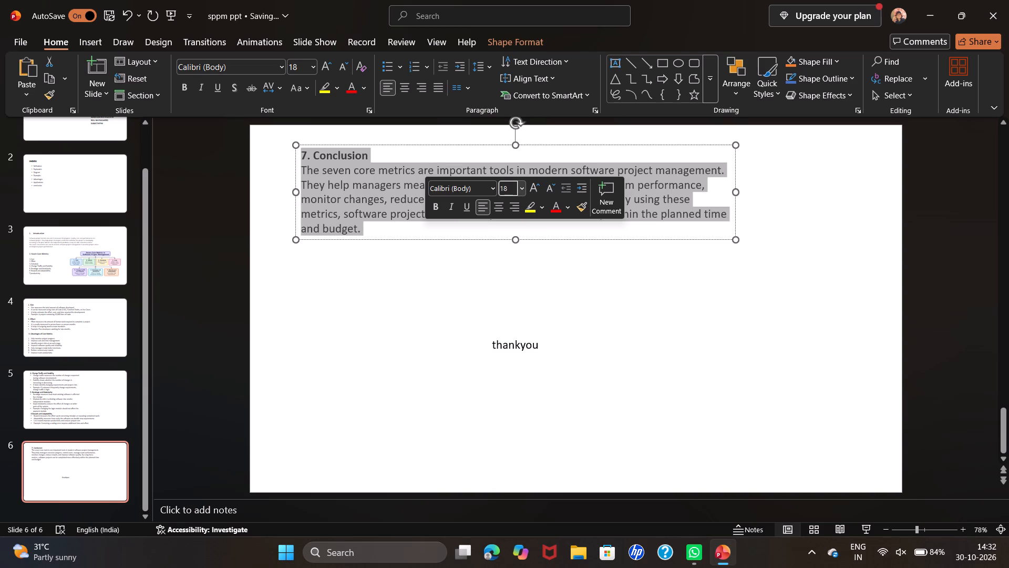
left_click(375, 151)
key("Return")
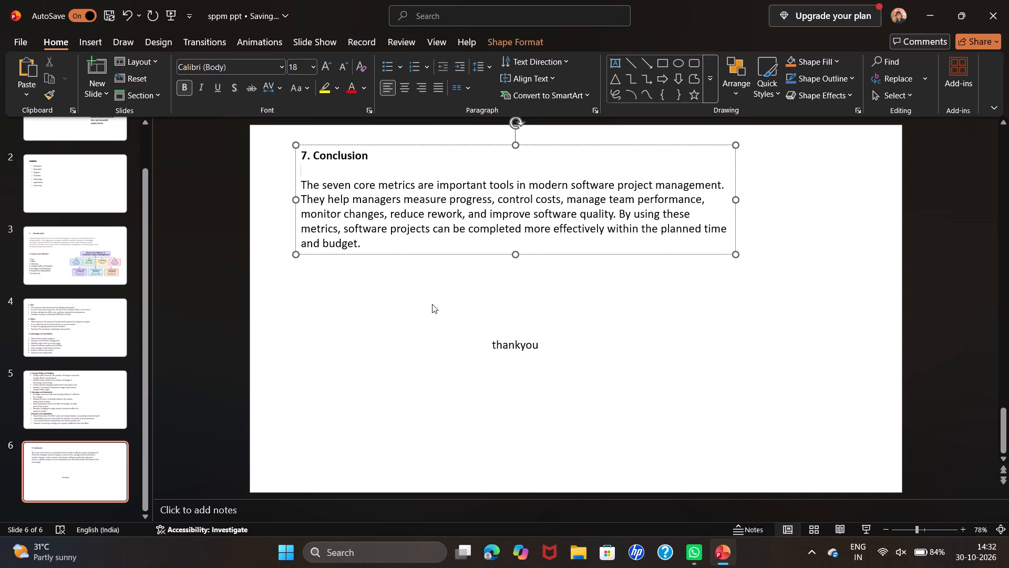
Make the "thankyou" text on slide 6 bold and set its font to Algerian.
left_click_drag(493, 342, 569, 344)
left_click(583, 323)
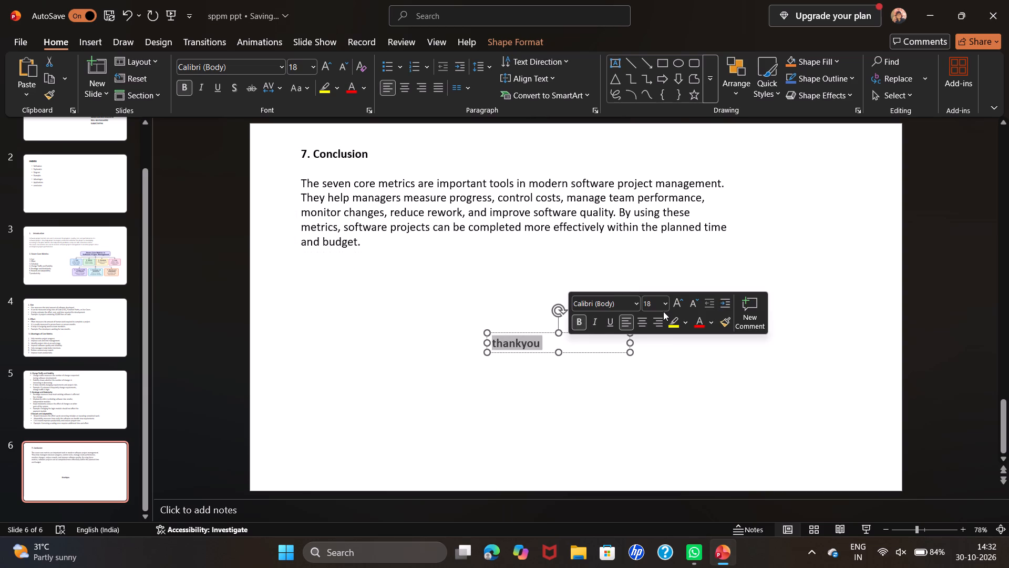
left_click(664, 307)
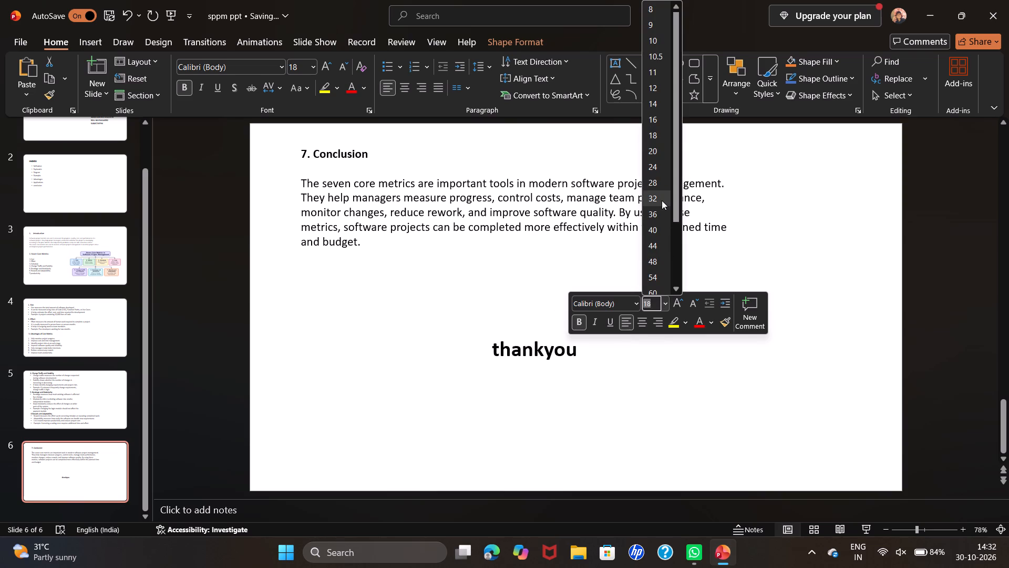
left_click(634, 300)
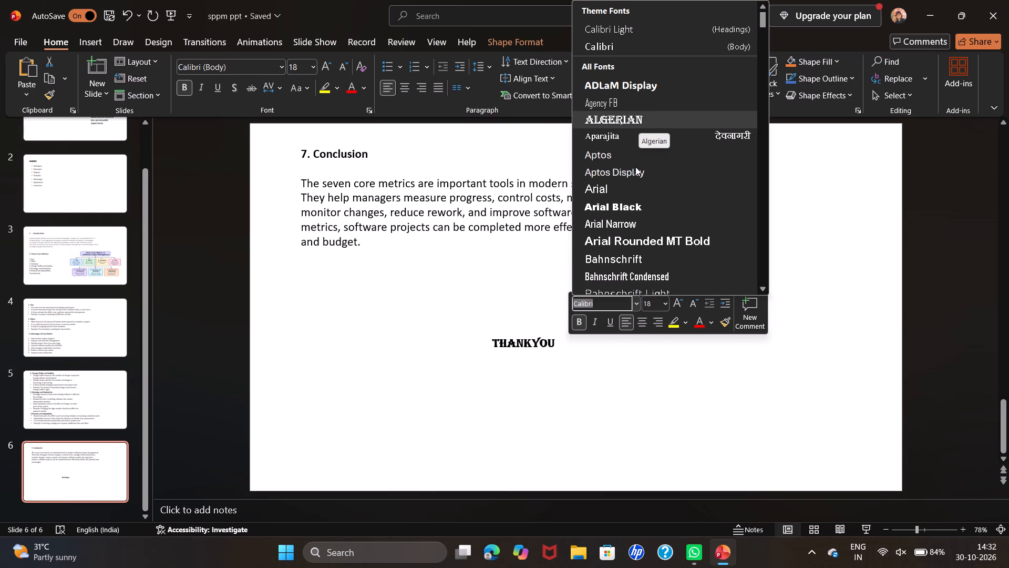
left_click_drag(640, 114, 630, 116)
left_click(630, 116)
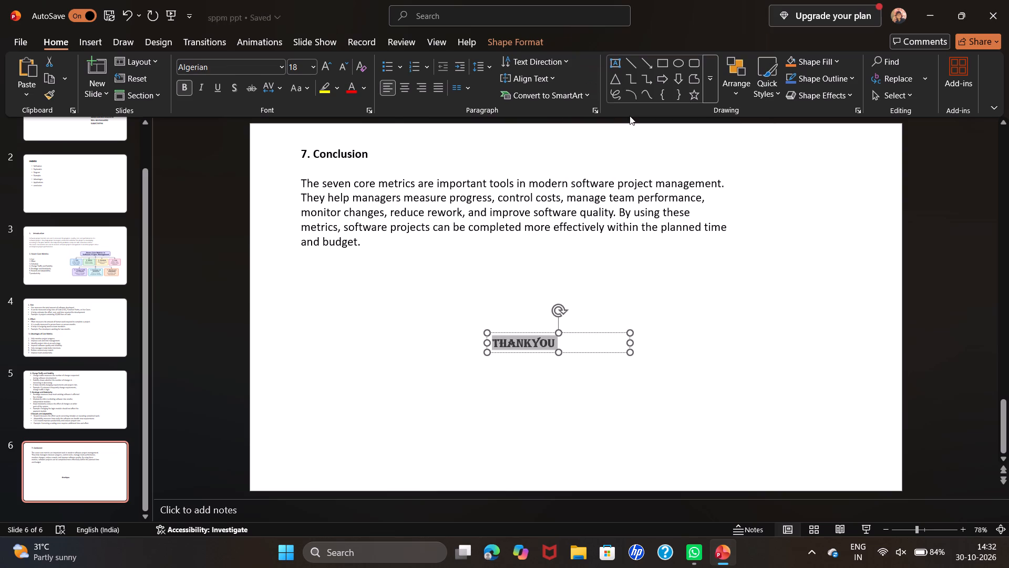
Set the thank-you text to 54 pt and widen its text box so the text fits on one line.
right_click(579, 339)
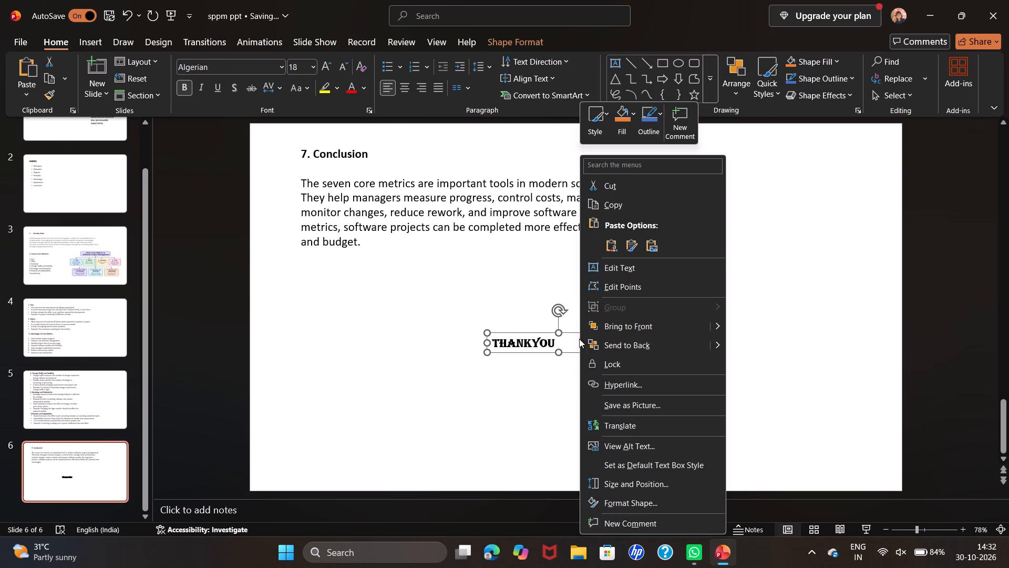
left_click(521, 289)
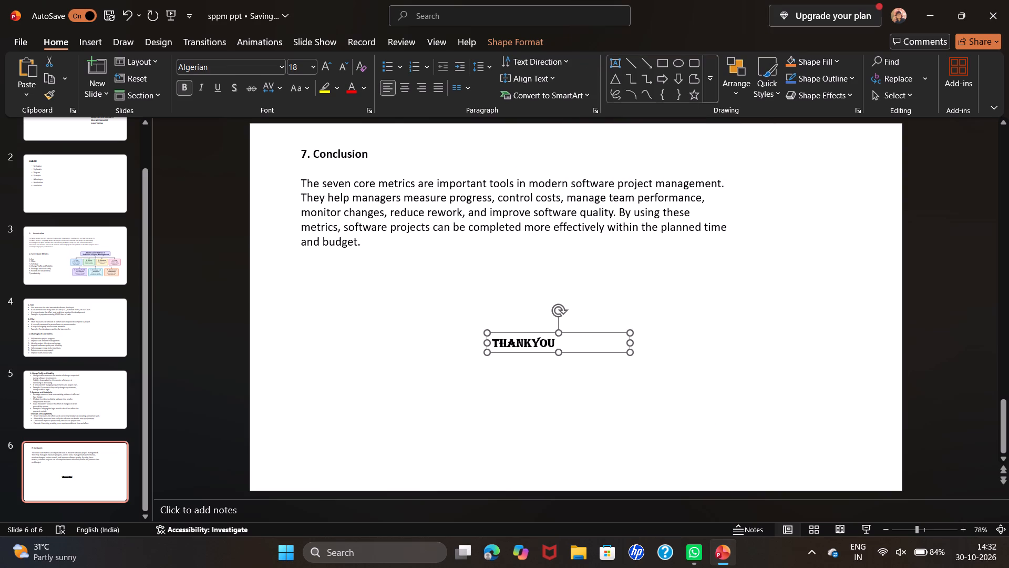
left_click_drag(492, 338, 581, 350)
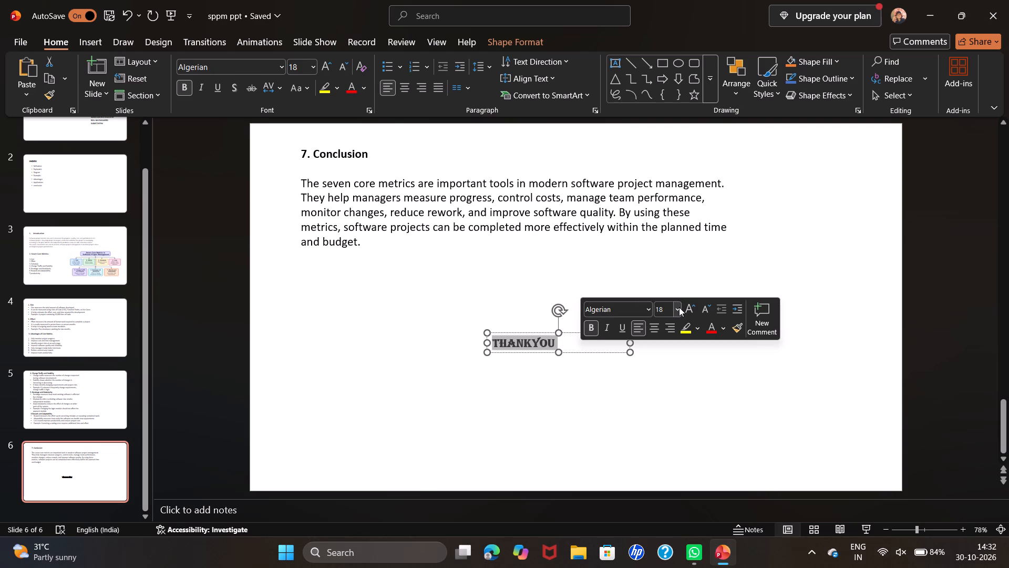
left_click(679, 307)
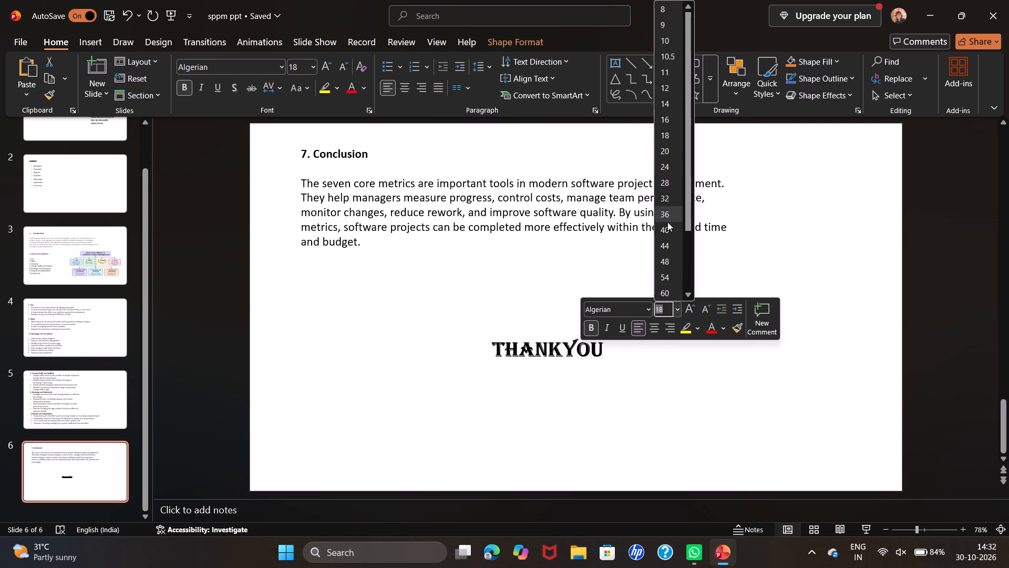
left_click(667, 277)
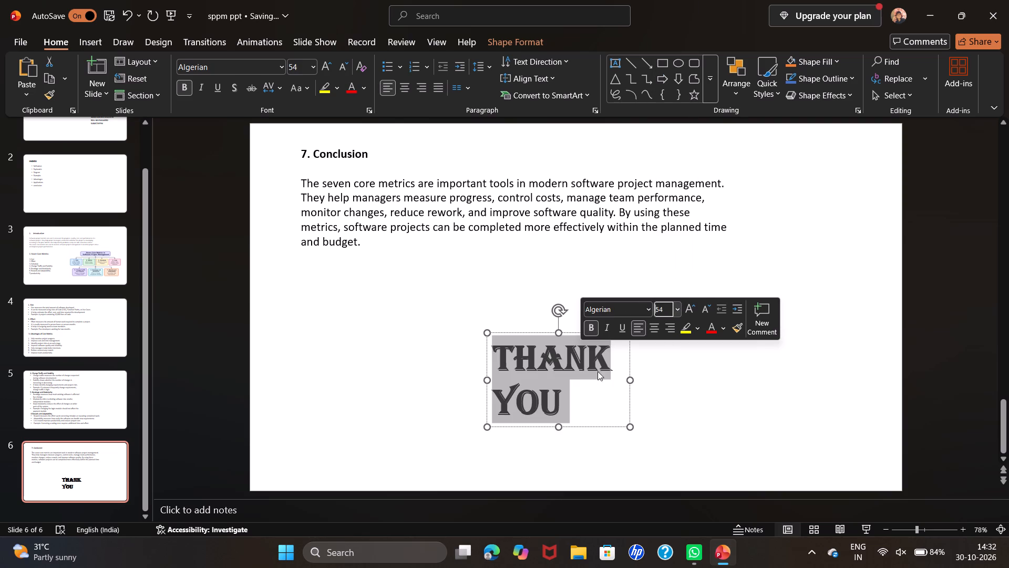
left_click_drag(630, 379, 722, 359)
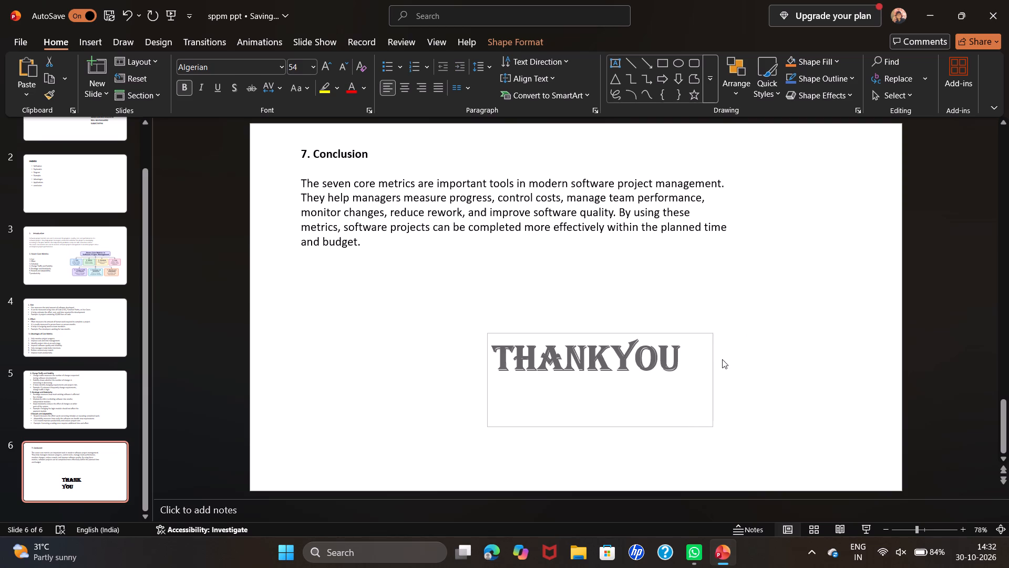
left_click_drag(722, 359, 759, 358)
Separate the closing text into "THANK YOU" and move its text box closer to the slide's horizontal centre.
left_click(612, 352)
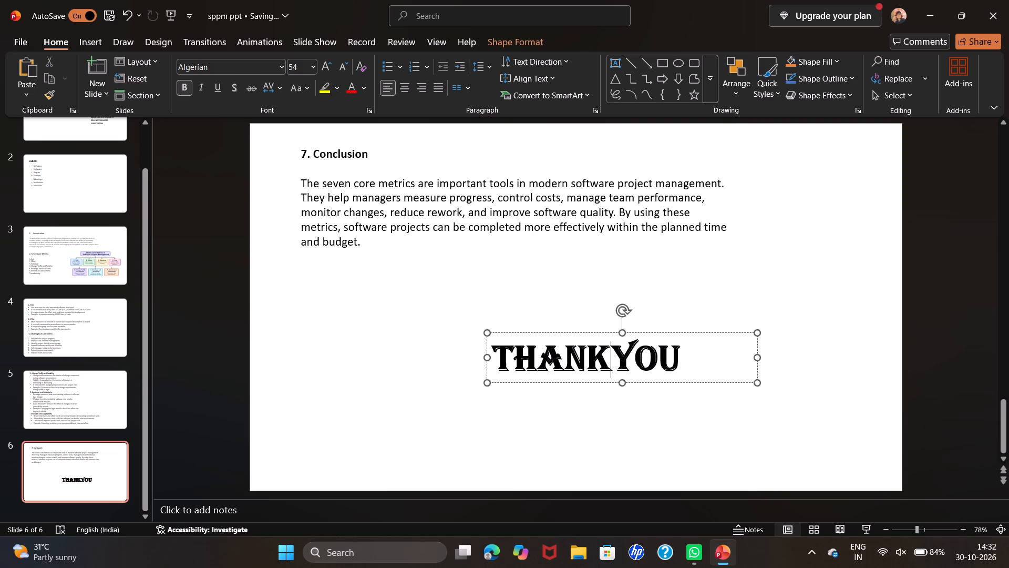
key("space")
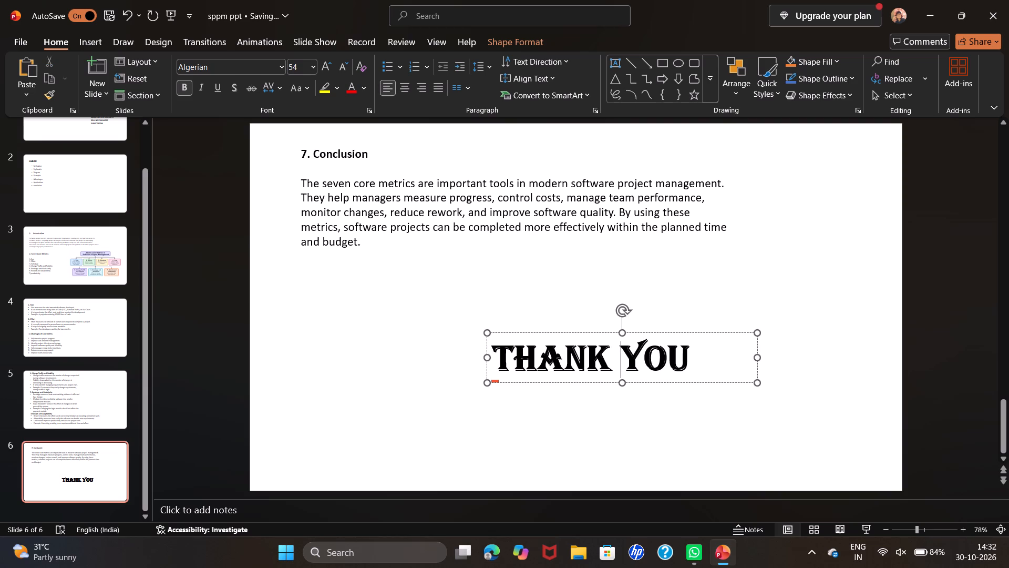
left_click_drag(504, 333, 451, 330)
Save the presentation.
scroll(87, 418, "up", 20)
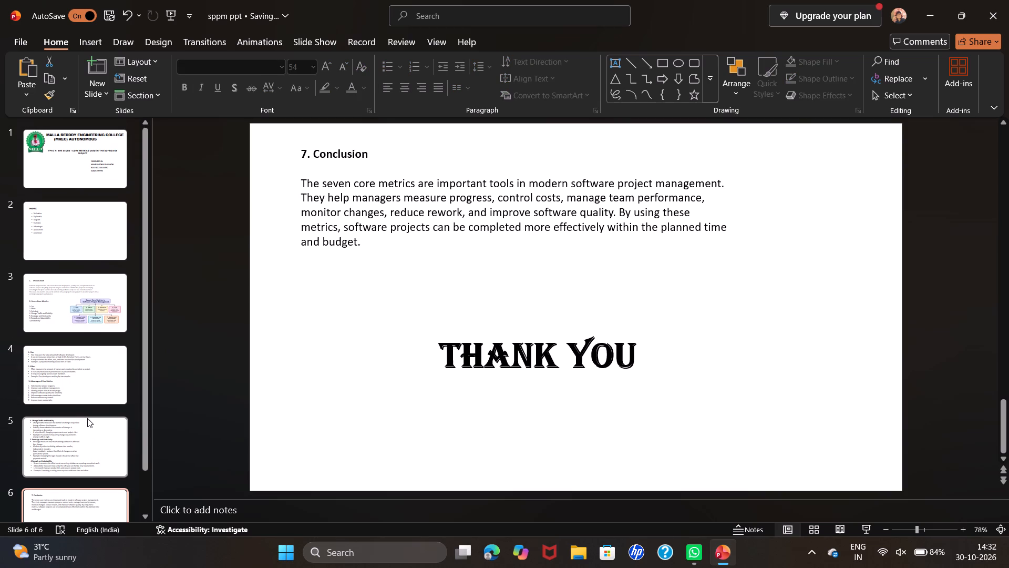
scroll(87, 418, "up", 9)
key("ctrl+s")
key("s")
Open the file management page with the recent presentations.
left_click(22, 44)
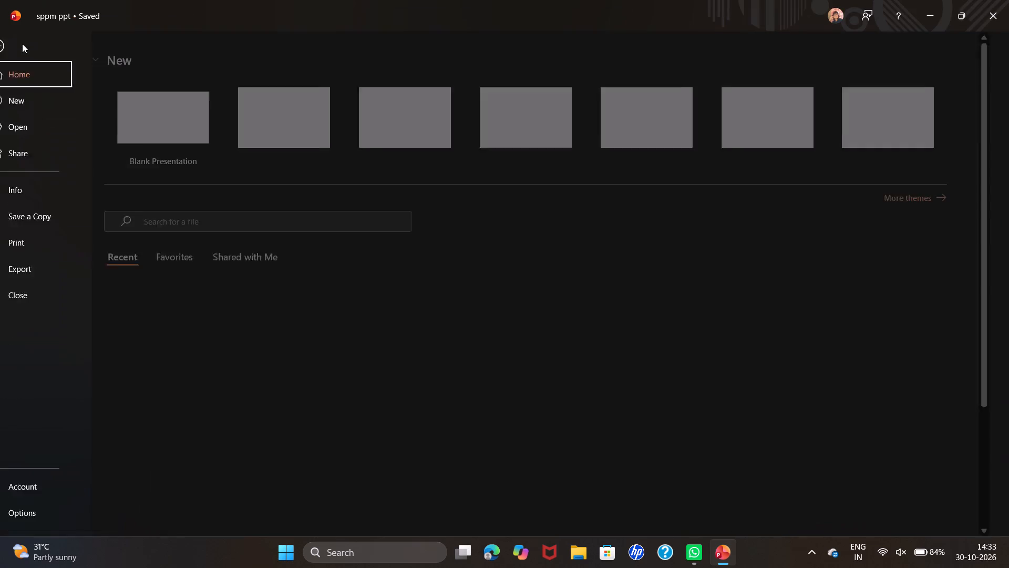
scroll(176, 312, "up", 4)
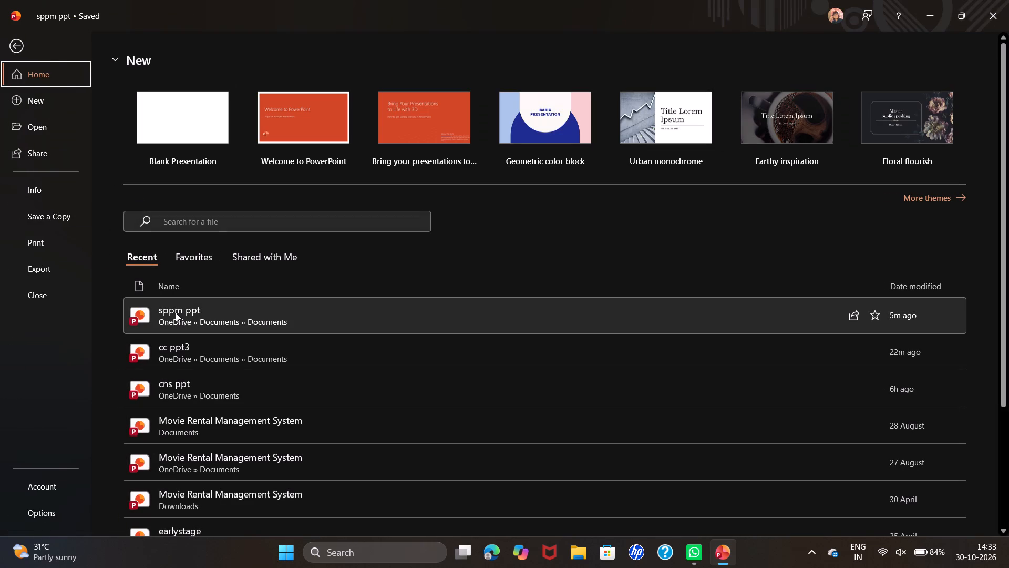